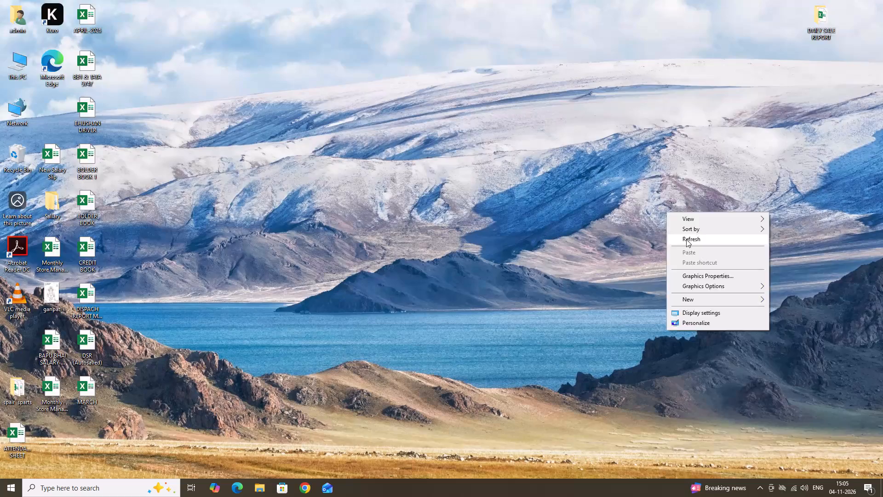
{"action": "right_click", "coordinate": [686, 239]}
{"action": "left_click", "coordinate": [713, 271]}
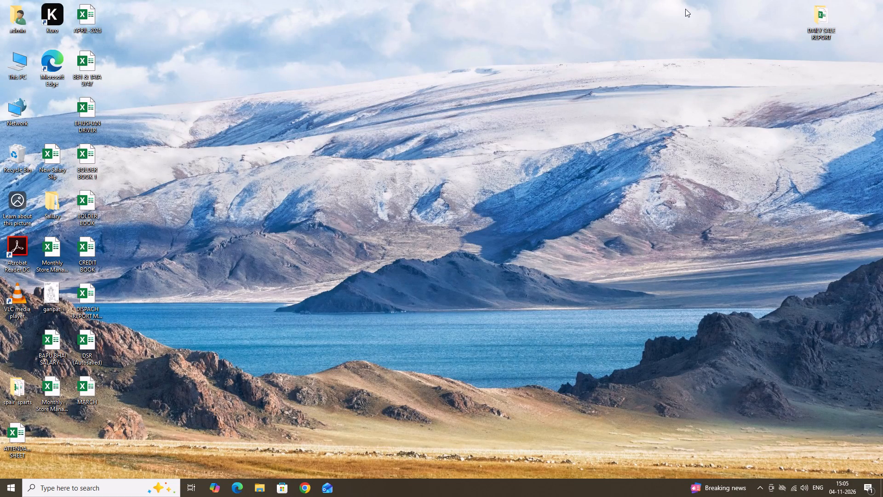
Open the OC-26 workbook from the DAILY SALE REPORT folder on the desktop and maximize its window.
{"action": "double_click", "coordinate": [825, 22]}
{"action": "double_click", "coordinate": [91, 126]}
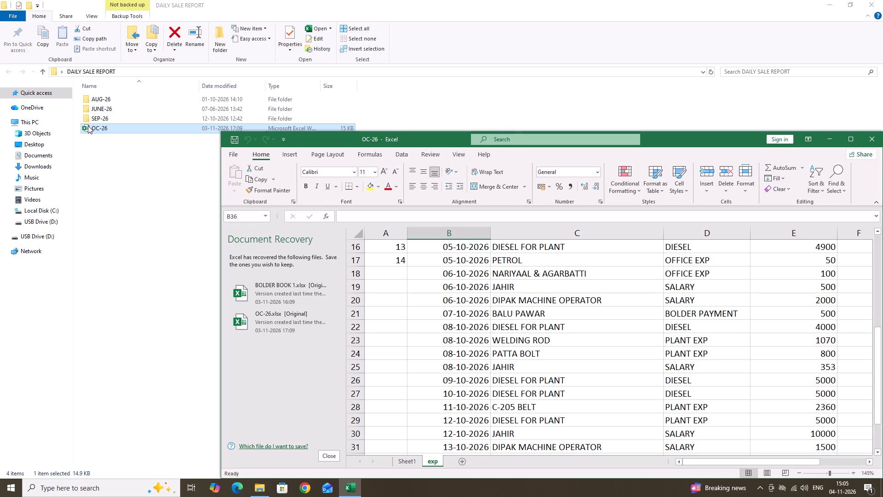
{"action": "left_click", "coordinate": [851, 142]}
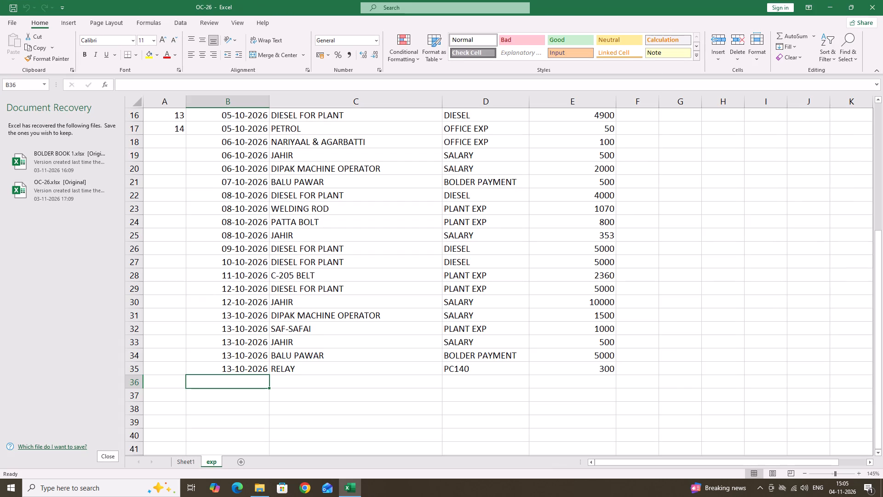
Check the latest dispatch report entries on Sheet1 and return to the exp sheet.
{"action": "left_click", "coordinate": [178, 463]}
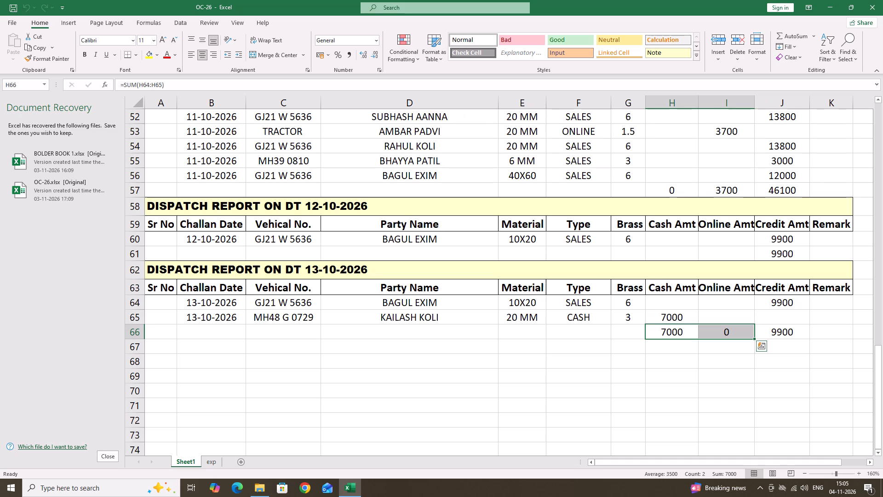
{"action": "left_click", "coordinate": [278, 419]}
{"action": "left_click", "coordinate": [218, 465]}
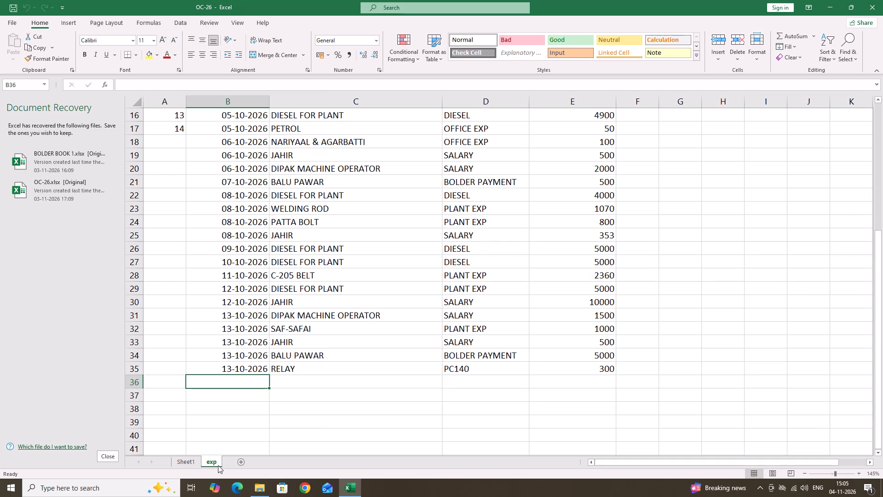
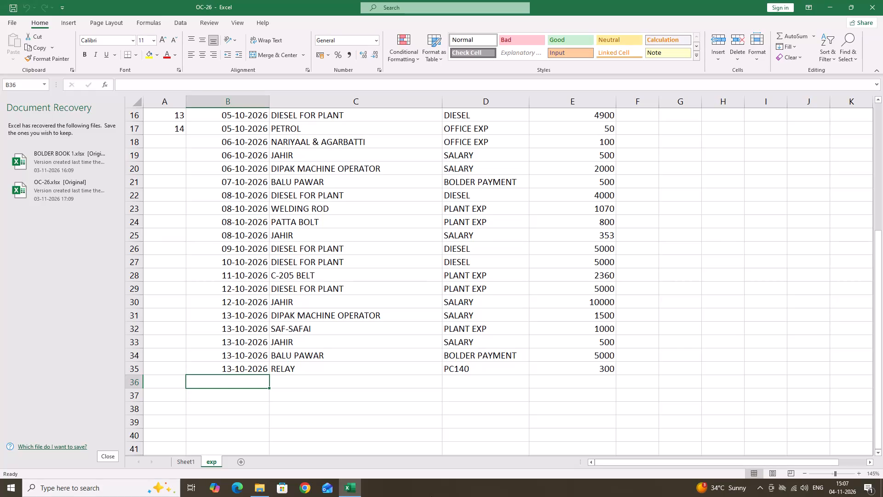
Dismiss the Document Recovery pane without opening any of the recovered files.
{"action": "left_click", "coordinate": [0, 341]}
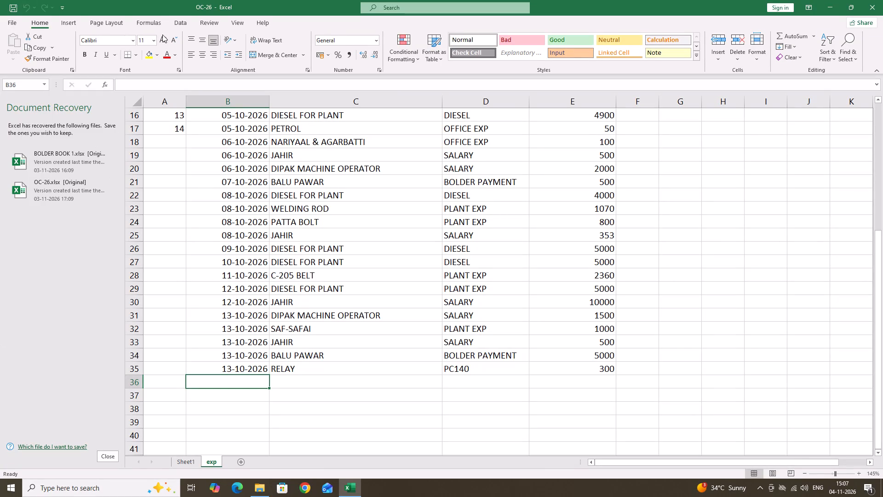
{"action": "left_click", "coordinate": [107, 461]}
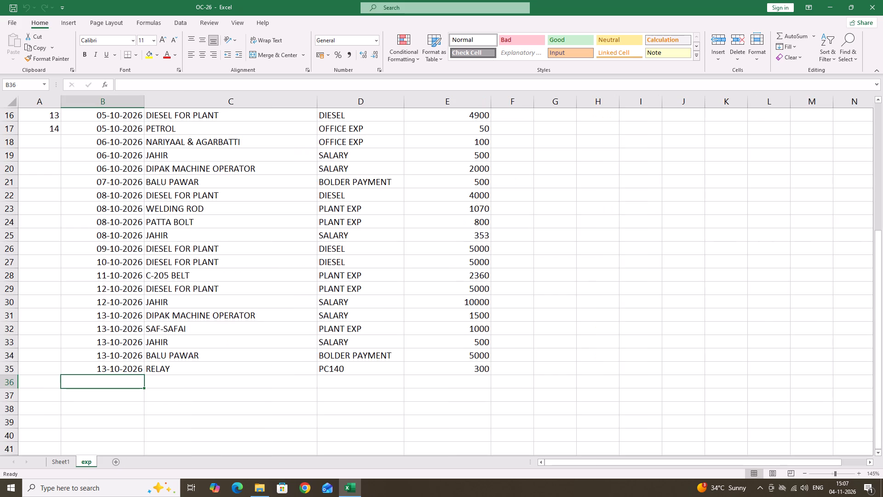
Begin a new expense entry in row 36 of the exp sheet with date 14-10-2026 and description JCB TYRES.
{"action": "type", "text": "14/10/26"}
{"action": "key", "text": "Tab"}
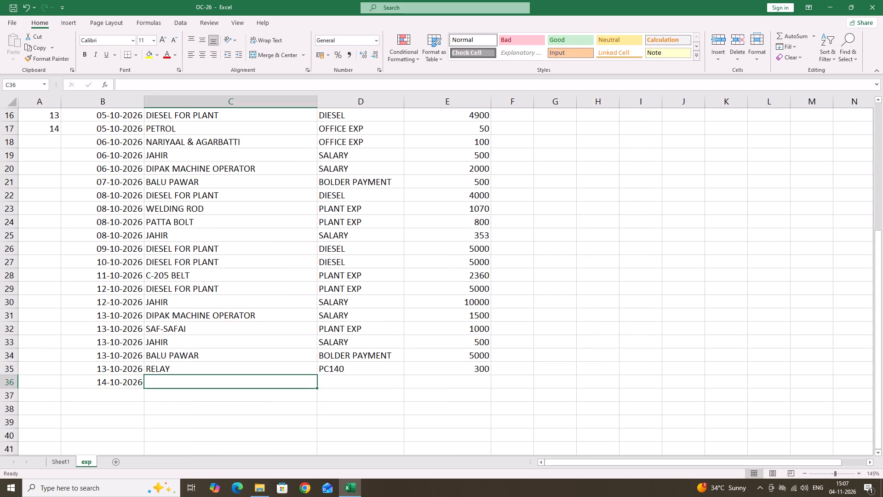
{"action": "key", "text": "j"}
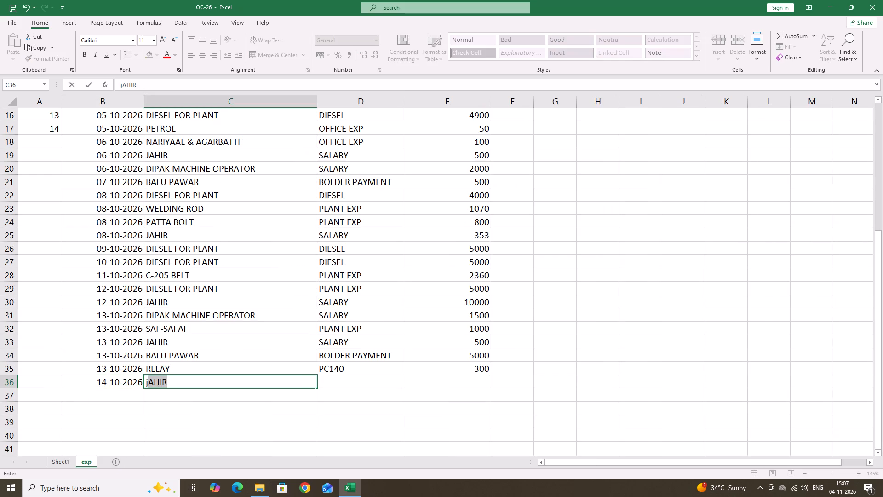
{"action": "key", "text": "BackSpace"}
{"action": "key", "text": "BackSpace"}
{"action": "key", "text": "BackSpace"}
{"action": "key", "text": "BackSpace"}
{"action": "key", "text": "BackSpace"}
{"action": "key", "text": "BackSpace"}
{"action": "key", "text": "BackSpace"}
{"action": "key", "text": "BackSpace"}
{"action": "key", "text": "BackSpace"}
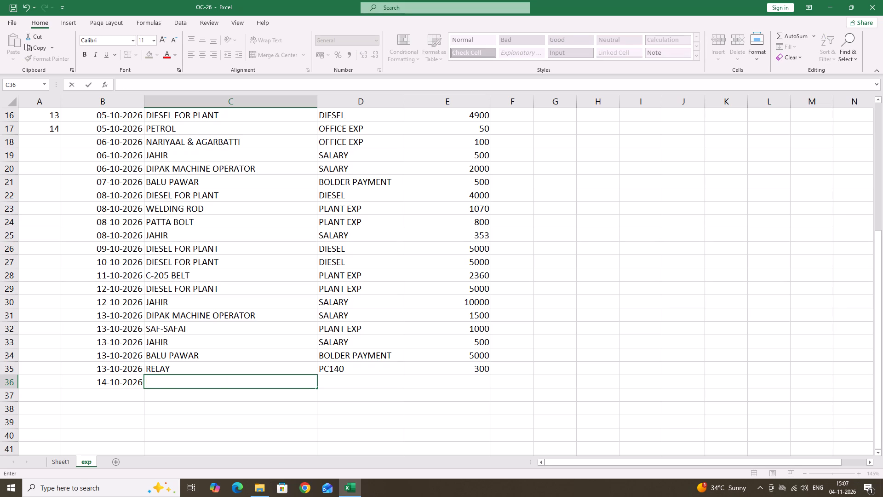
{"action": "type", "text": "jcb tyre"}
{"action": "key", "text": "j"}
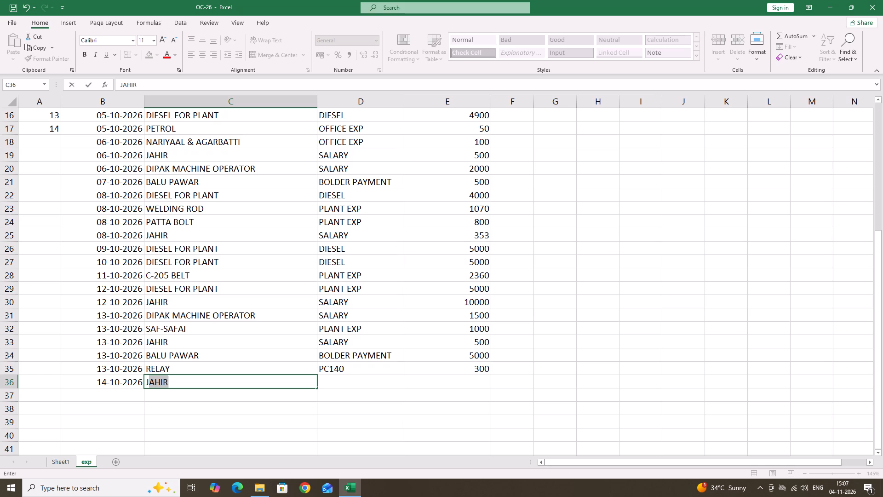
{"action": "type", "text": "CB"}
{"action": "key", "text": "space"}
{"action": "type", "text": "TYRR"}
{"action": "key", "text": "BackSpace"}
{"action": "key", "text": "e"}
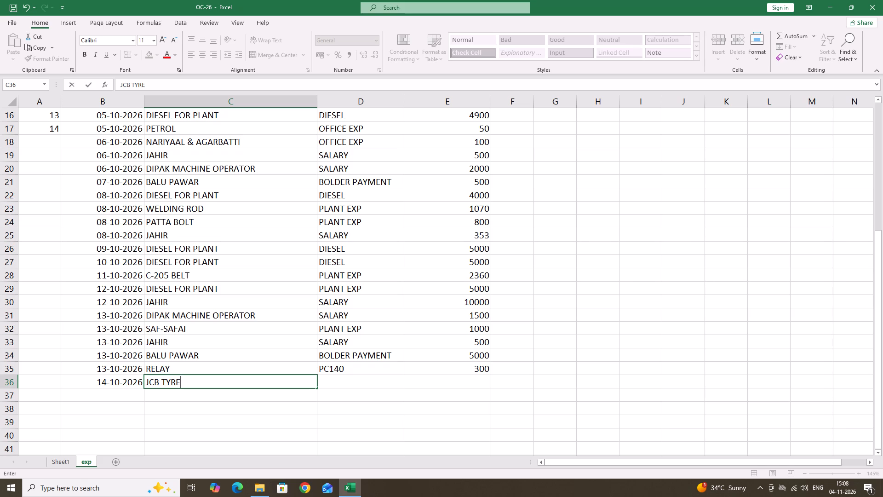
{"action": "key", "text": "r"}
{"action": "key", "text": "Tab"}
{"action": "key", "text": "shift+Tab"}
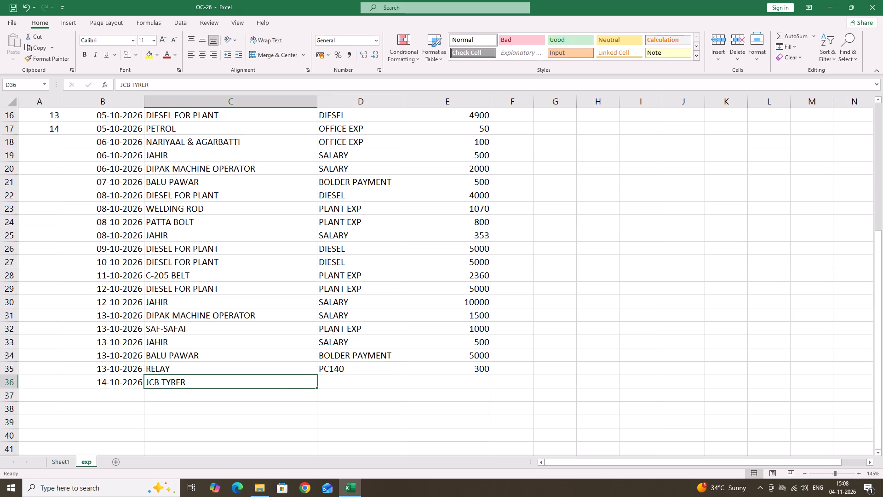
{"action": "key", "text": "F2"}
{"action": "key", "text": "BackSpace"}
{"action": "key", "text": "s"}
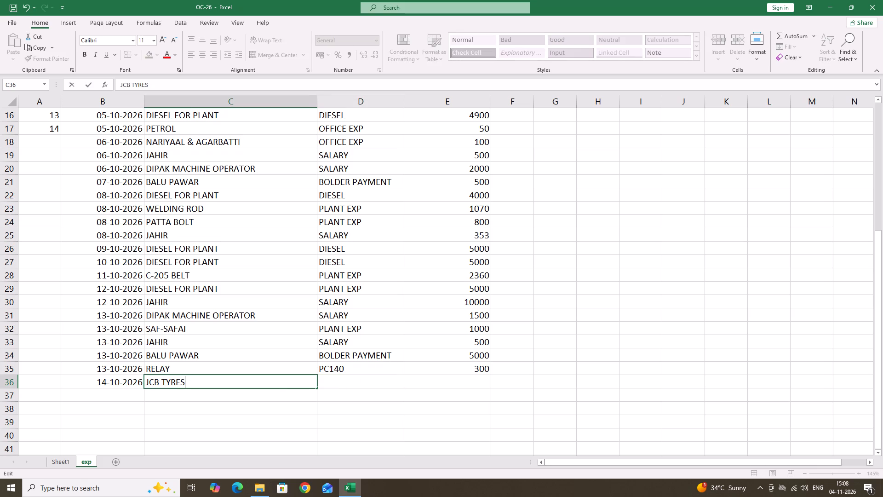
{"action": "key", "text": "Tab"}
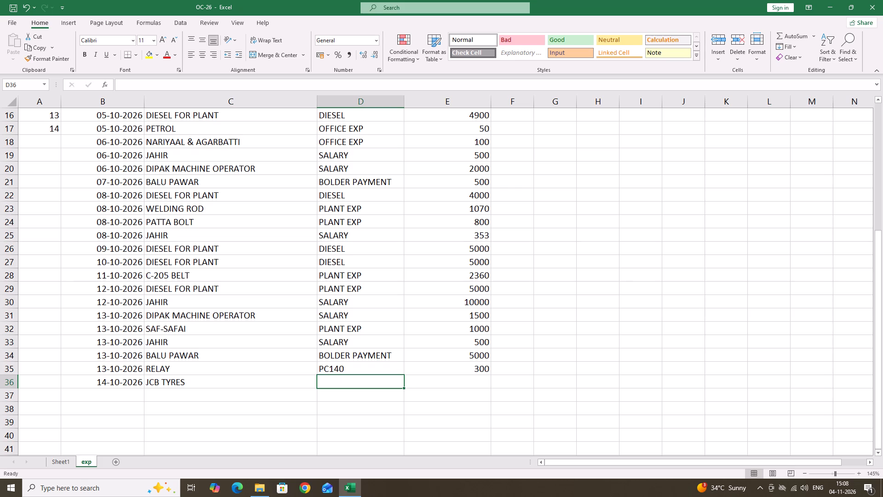
Complete the JCB TYRES entry in row 36 with category JCB and amount 5000.
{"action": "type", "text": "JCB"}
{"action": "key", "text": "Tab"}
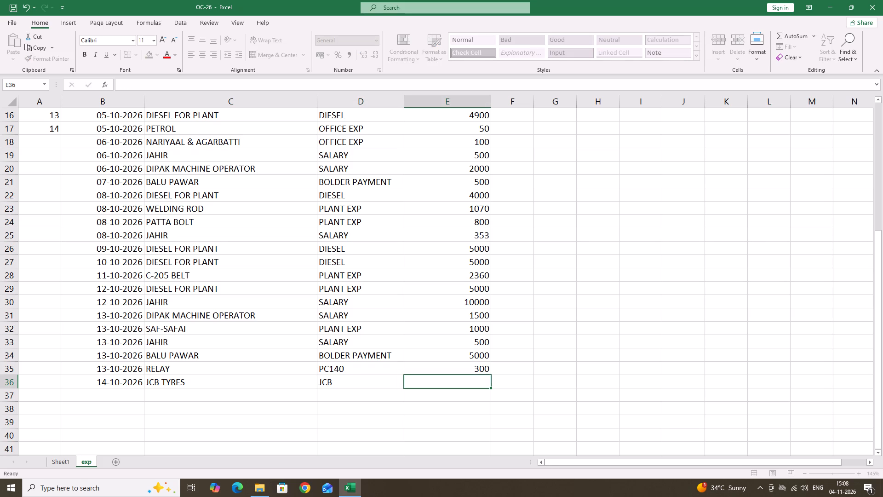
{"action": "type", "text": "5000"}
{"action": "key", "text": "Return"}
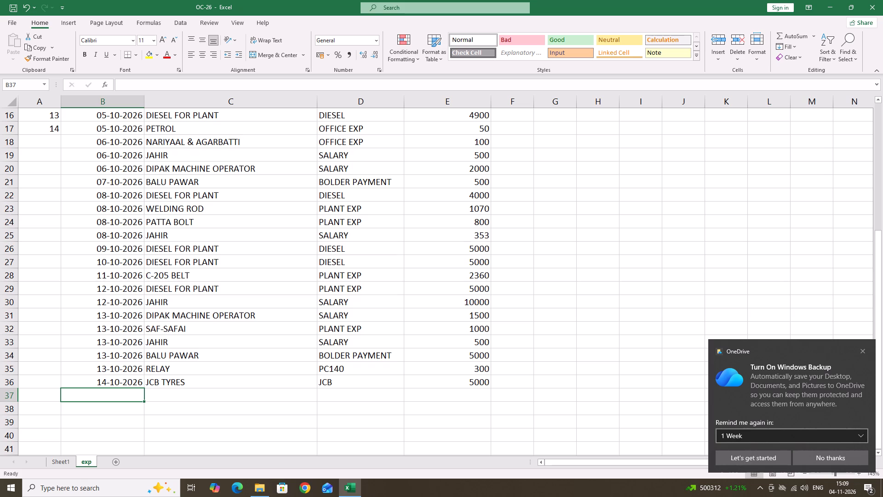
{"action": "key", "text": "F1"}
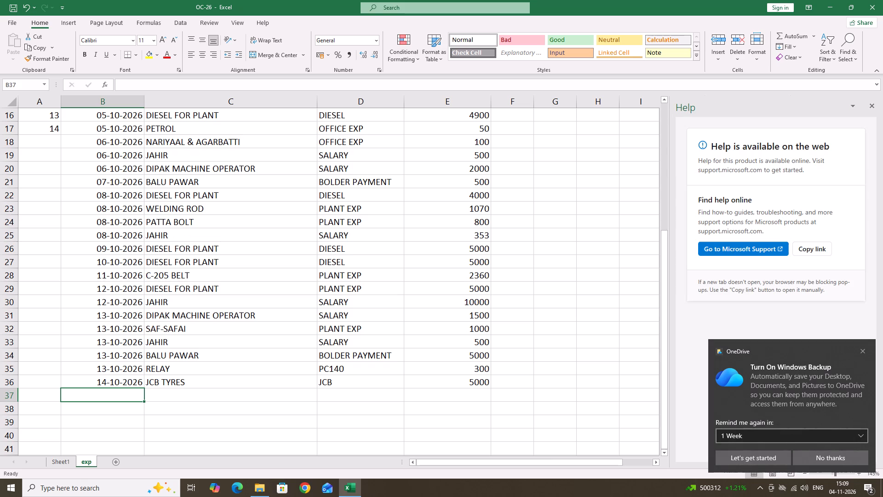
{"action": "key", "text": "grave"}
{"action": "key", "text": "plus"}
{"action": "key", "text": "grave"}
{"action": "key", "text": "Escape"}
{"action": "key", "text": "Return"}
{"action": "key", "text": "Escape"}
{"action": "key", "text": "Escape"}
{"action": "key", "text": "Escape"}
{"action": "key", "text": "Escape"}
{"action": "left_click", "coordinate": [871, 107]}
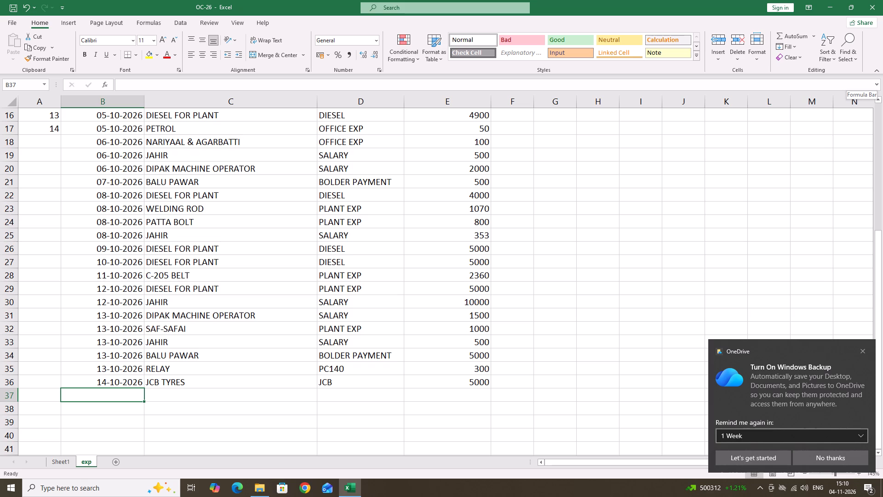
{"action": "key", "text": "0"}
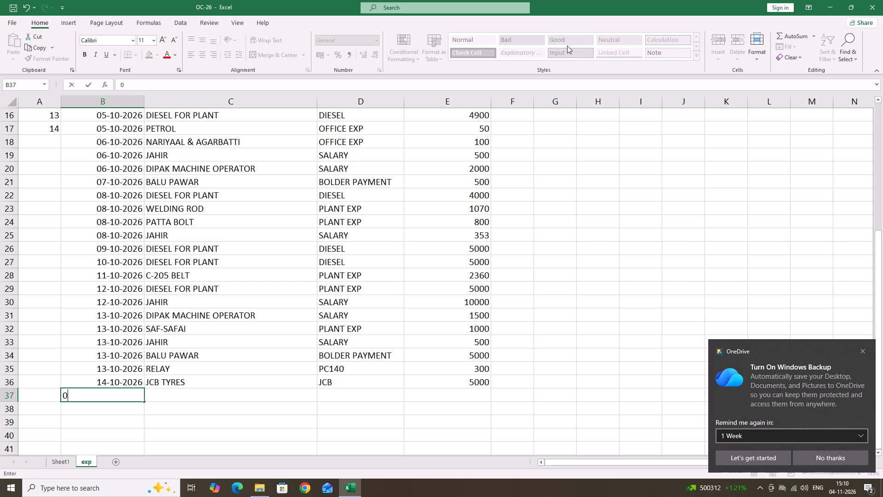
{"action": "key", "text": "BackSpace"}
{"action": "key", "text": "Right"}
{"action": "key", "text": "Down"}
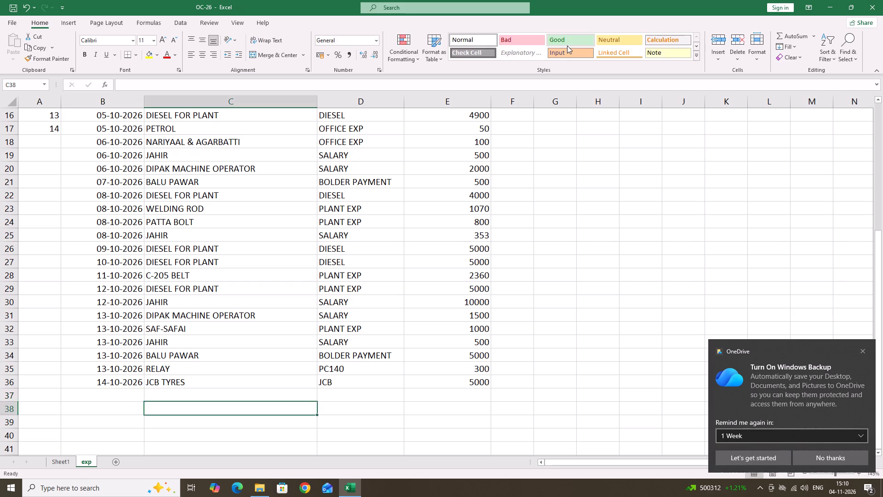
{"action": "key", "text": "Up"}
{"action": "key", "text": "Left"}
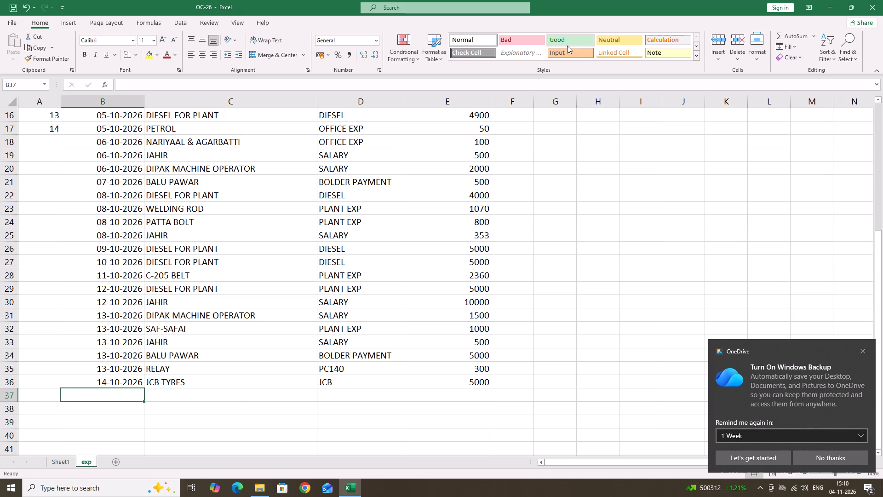
Add a row 37 expense with the date 14-10-2026 copied from above, description DIESEL FOR PLANT, category DIESEL and amount 5000.
{"action": "key", "text": "ctrl+d"}
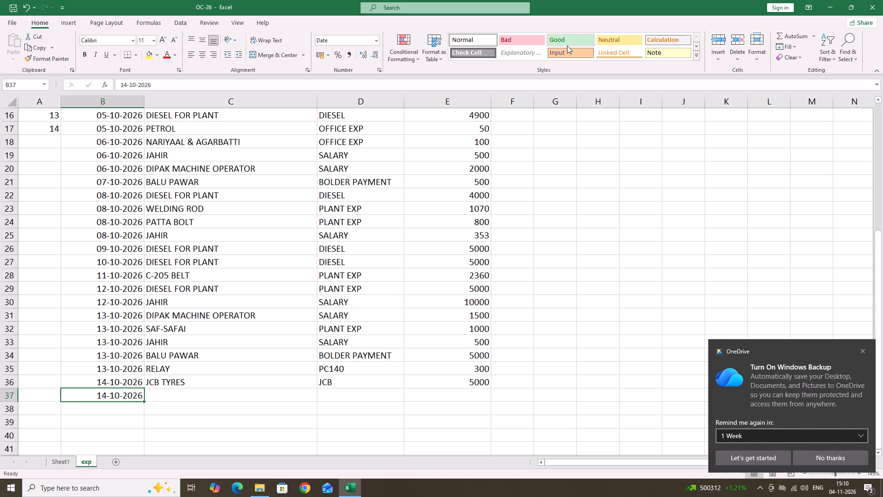
{"action": "key", "text": "Tab"}
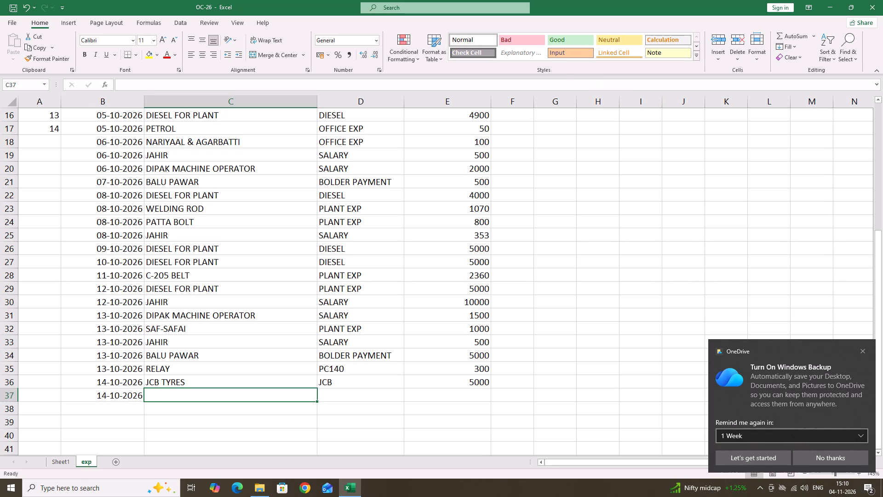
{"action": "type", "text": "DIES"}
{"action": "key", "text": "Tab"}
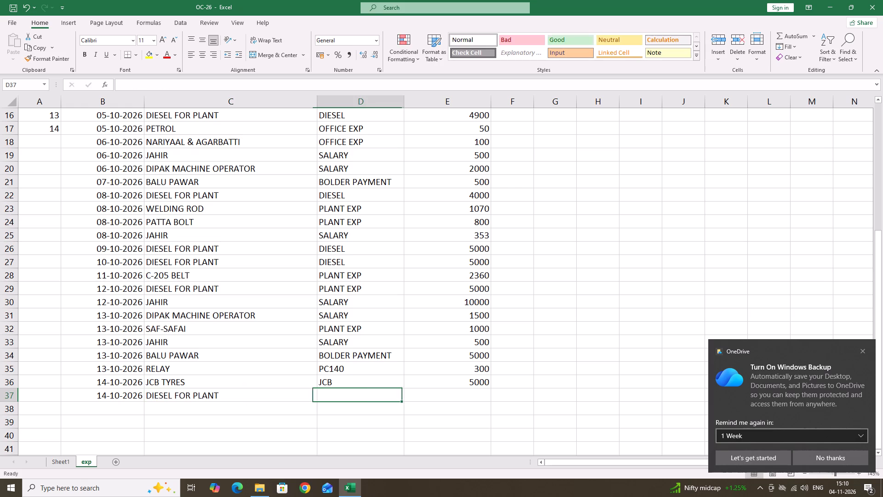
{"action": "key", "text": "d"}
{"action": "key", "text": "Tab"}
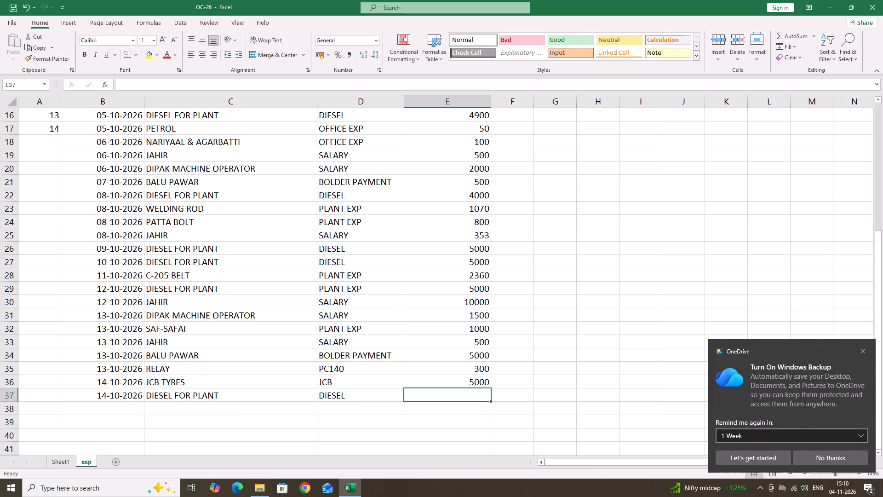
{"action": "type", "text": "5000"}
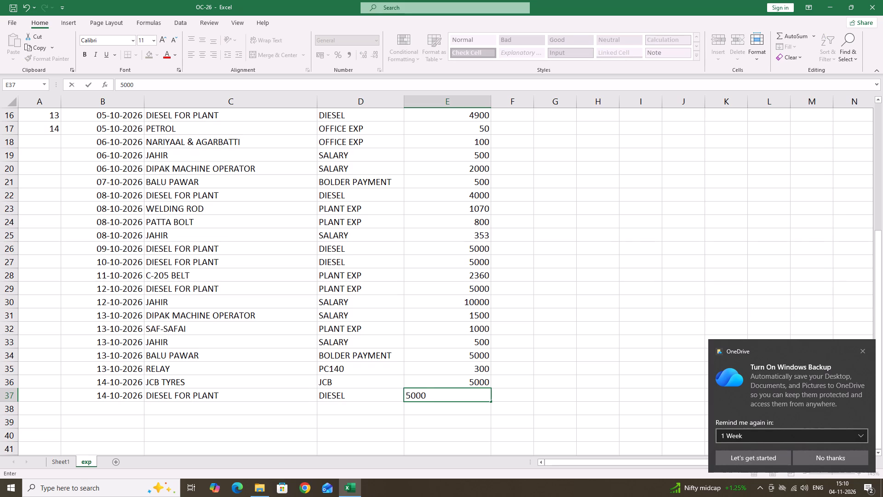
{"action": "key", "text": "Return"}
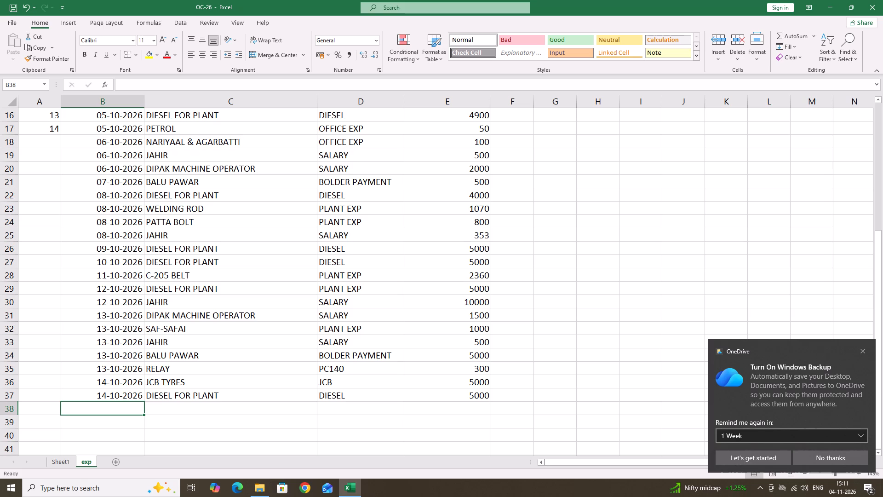
Add a row 38 expense with the date 14-10-2026 copied from above, description TEMPO RATE, category PLANT EXP and amount 800.
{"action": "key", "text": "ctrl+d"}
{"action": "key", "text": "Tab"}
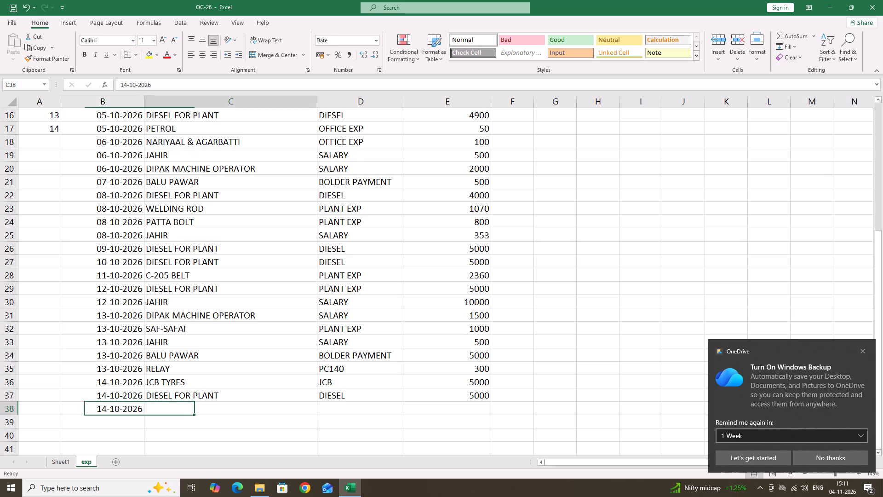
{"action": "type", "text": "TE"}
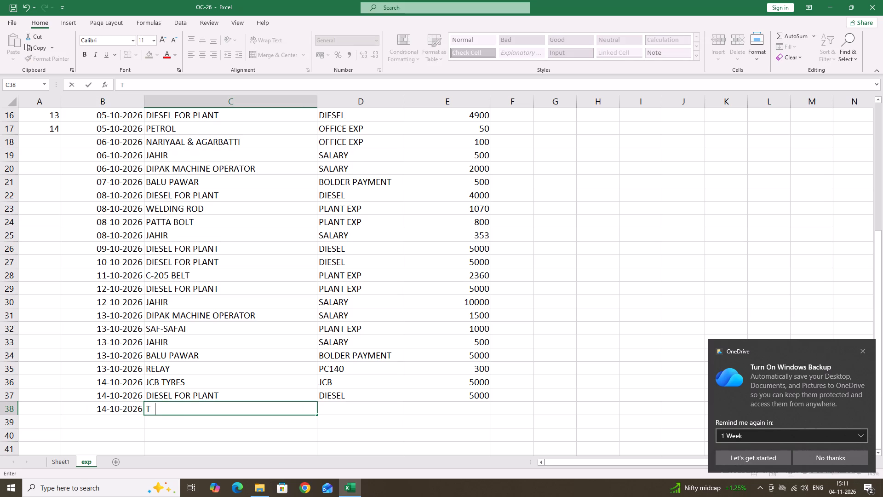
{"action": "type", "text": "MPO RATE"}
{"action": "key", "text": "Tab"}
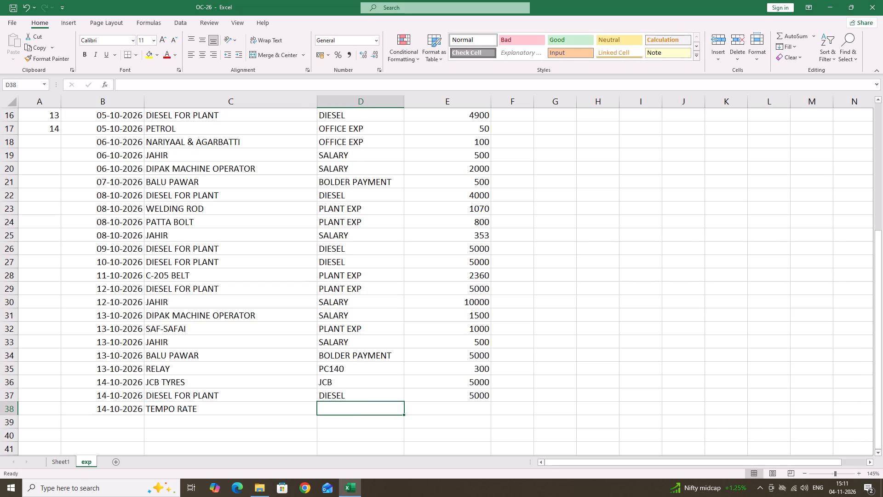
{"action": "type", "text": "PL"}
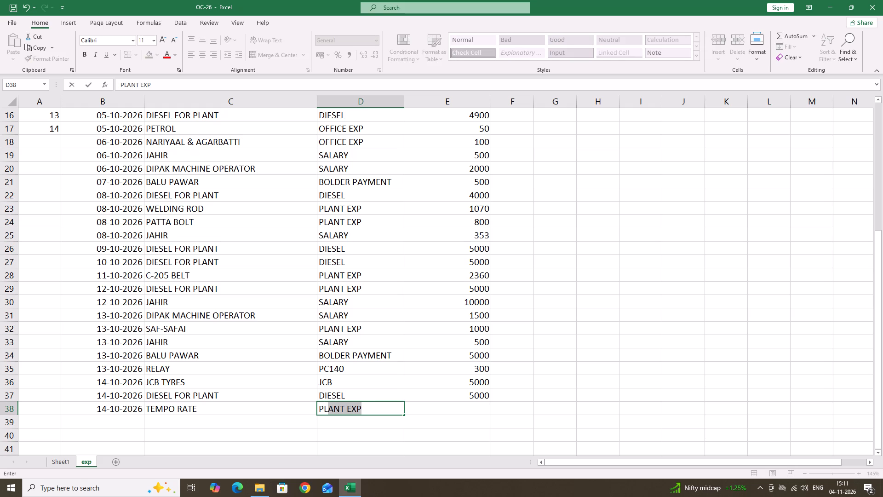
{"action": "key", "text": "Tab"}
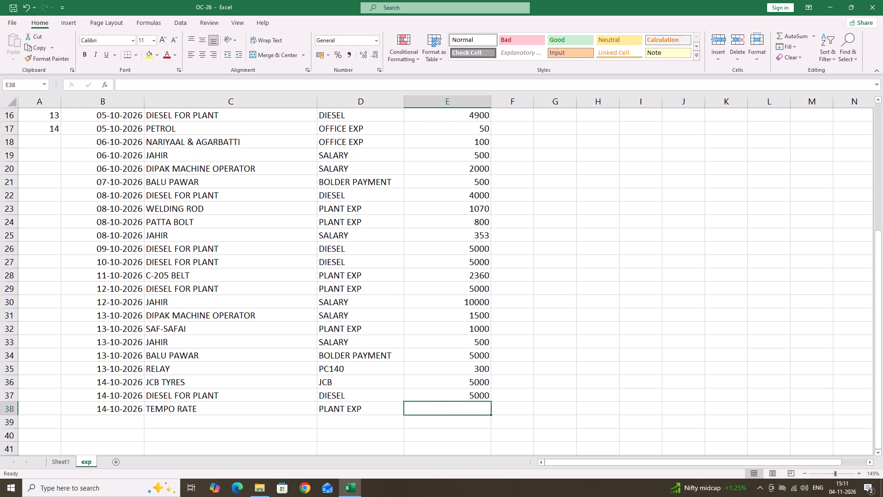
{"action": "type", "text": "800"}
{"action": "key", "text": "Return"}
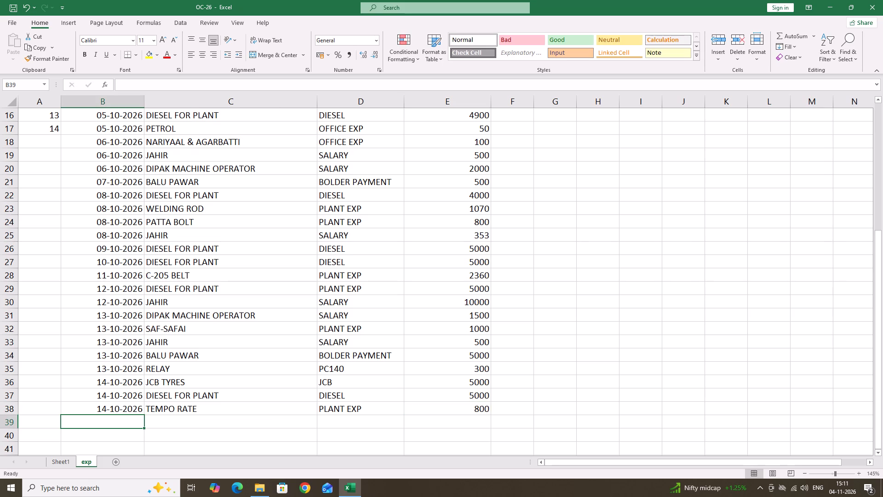
Add a row 39 expense with the date 14-10-2026 copied from above, description OMKAR, category SALARY and amount 1800.
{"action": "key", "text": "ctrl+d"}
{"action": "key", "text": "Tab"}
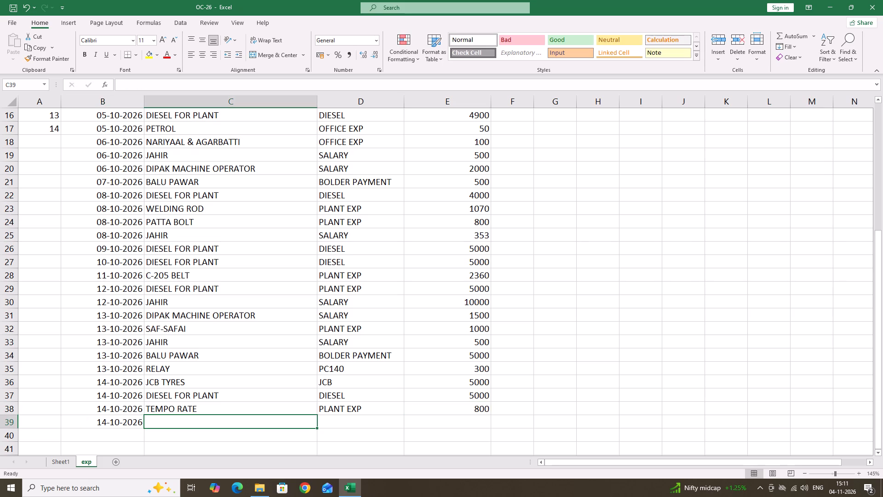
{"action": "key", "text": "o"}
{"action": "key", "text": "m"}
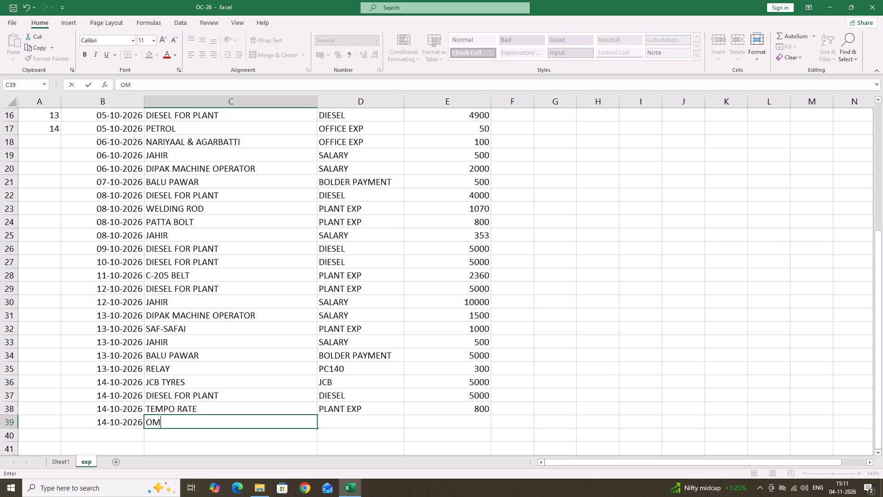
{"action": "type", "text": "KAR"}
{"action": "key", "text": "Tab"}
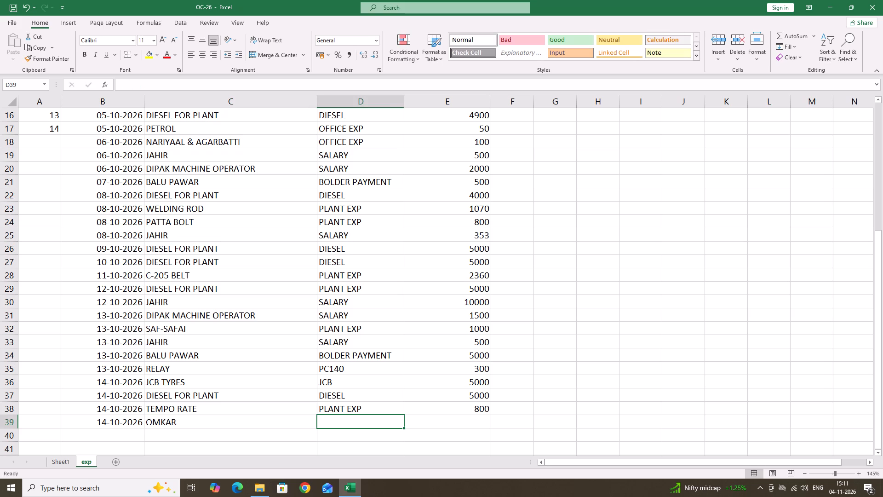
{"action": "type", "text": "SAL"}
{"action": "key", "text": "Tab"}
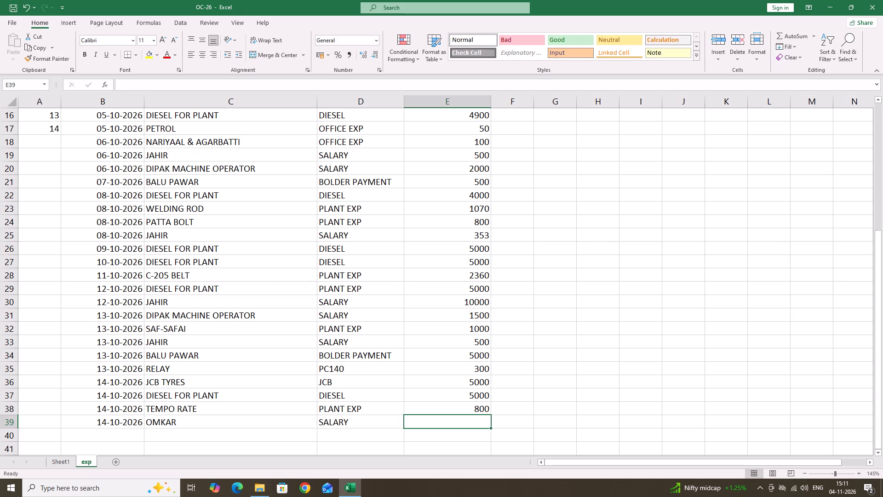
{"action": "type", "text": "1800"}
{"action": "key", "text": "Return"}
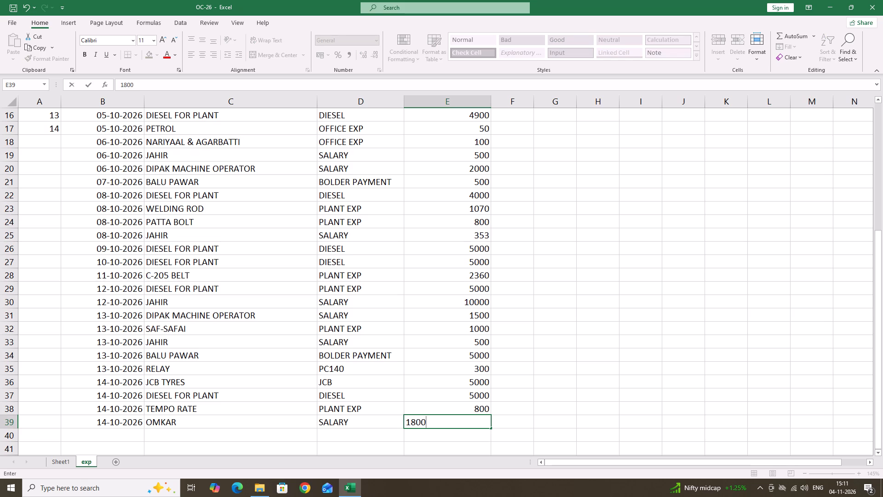
Add a row 40 expense dated 14-10-2026 for the same payee as row 34, with category BOLDER PAYMENT and amount 5000.
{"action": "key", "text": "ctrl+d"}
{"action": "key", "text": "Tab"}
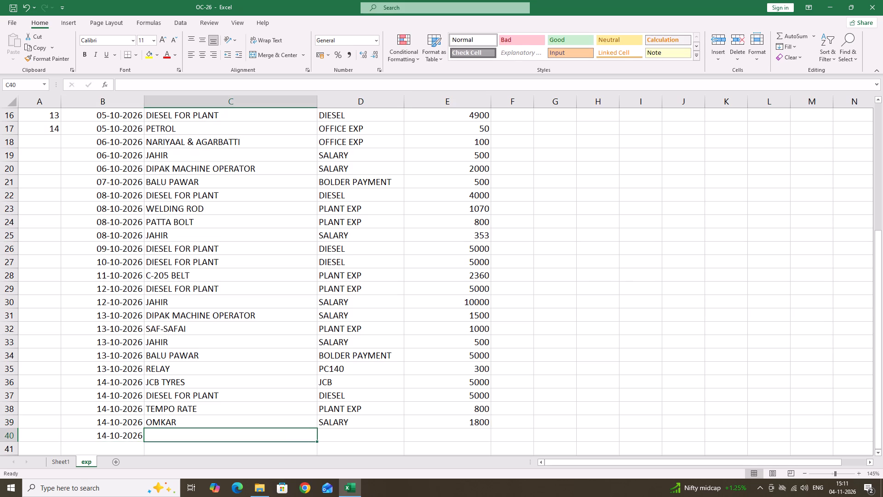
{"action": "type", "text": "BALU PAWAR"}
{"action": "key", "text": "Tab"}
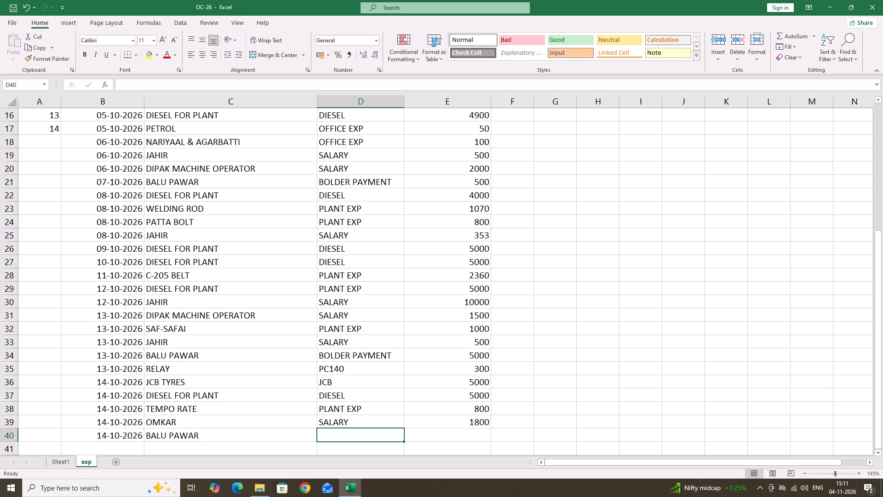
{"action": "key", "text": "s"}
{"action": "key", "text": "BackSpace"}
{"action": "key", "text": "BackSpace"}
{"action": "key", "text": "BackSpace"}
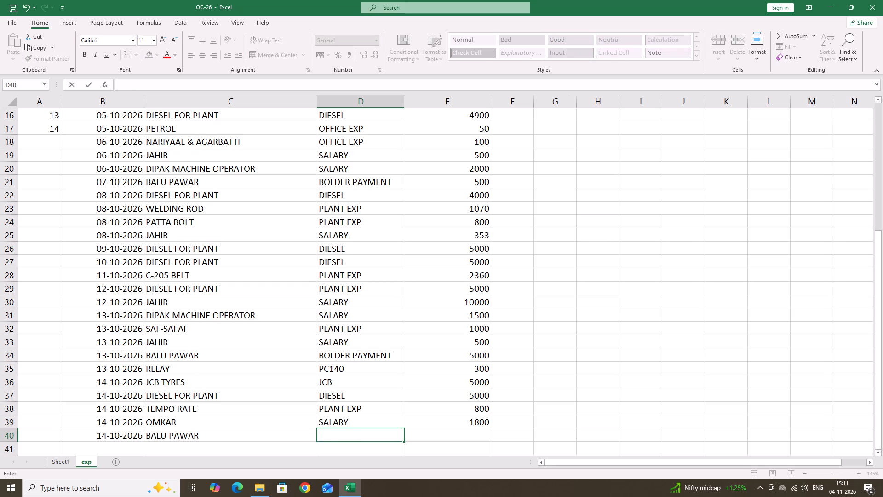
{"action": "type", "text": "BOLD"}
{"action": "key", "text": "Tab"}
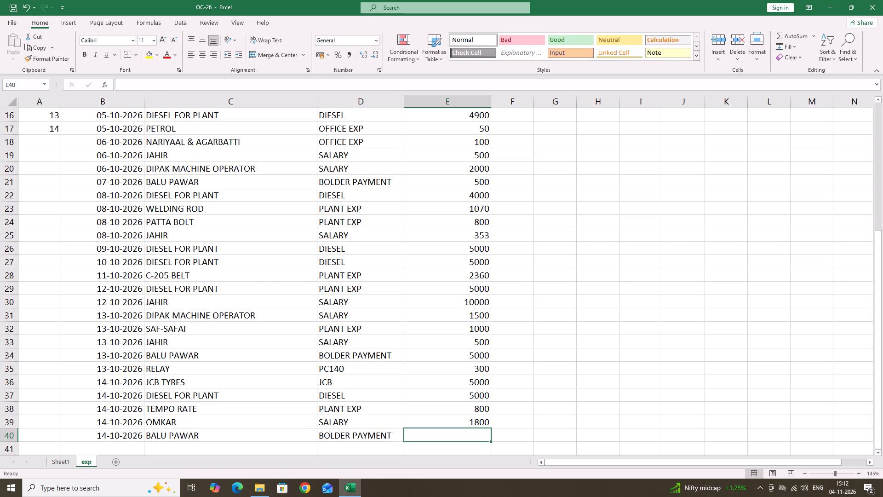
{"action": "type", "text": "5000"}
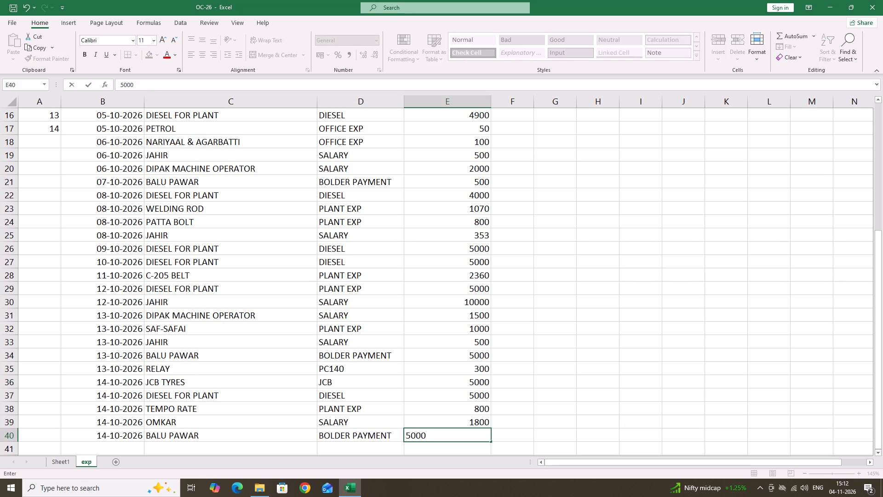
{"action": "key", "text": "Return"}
Save the workbook with the added 14-10-2026 expenses.
{"action": "scroll", "coordinate": [699, 118], "scroll_direction": "down", "scroll_amount": 1}
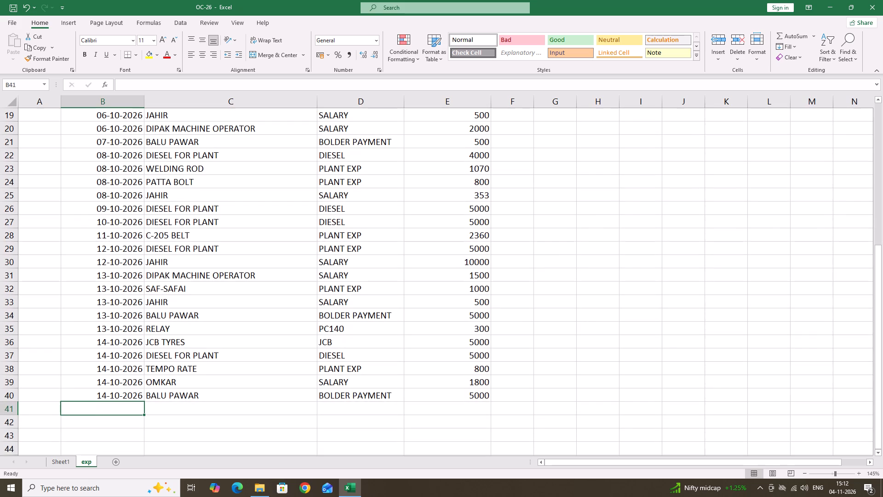
{"action": "scroll", "coordinate": [692, 131], "scroll_direction": "down", "scroll_amount": 1}
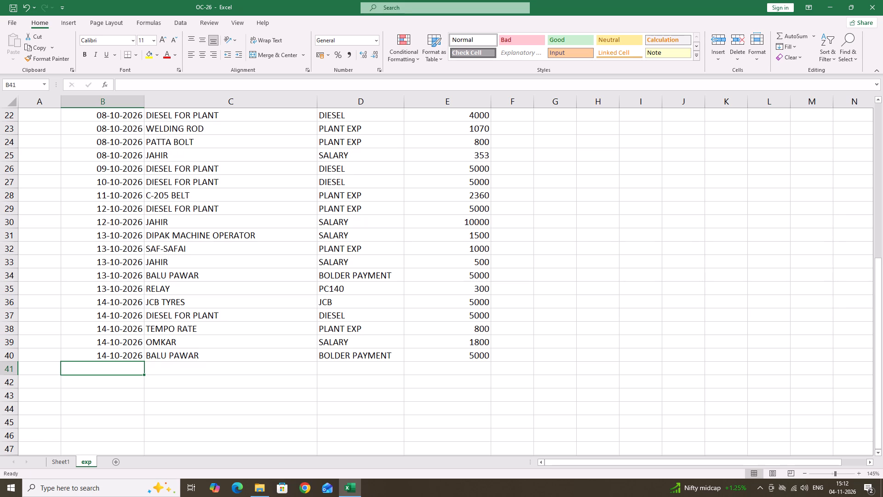
{"action": "key", "text": "ctrl+s"}
{"action": "key", "text": "ctrl+s"}
On Sheet1, copy the 13-10-2026 dispatch report title and column header rows 62-63 to row 67.
{"action": "left_click", "coordinate": [55, 462]}
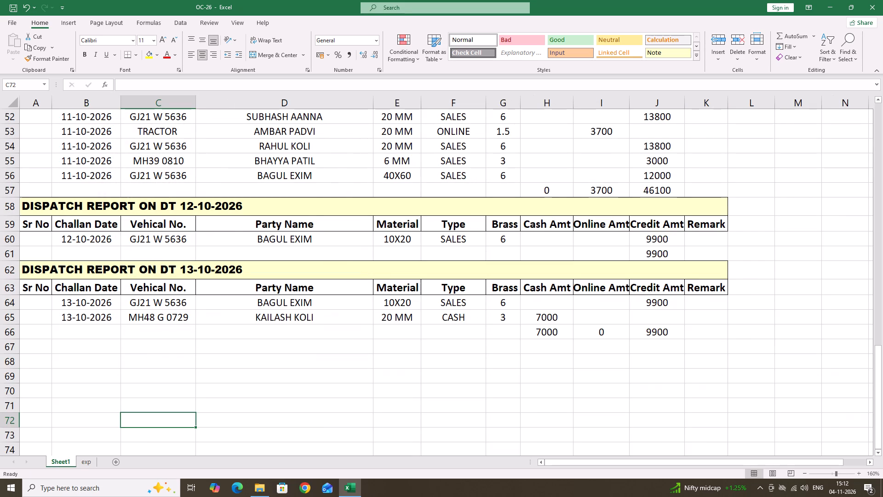
{"action": "left_click_drag", "start_coordinate": [14, 272], "coordinate": [14, 283]}
{"action": "right_click", "coordinate": [14, 283]}
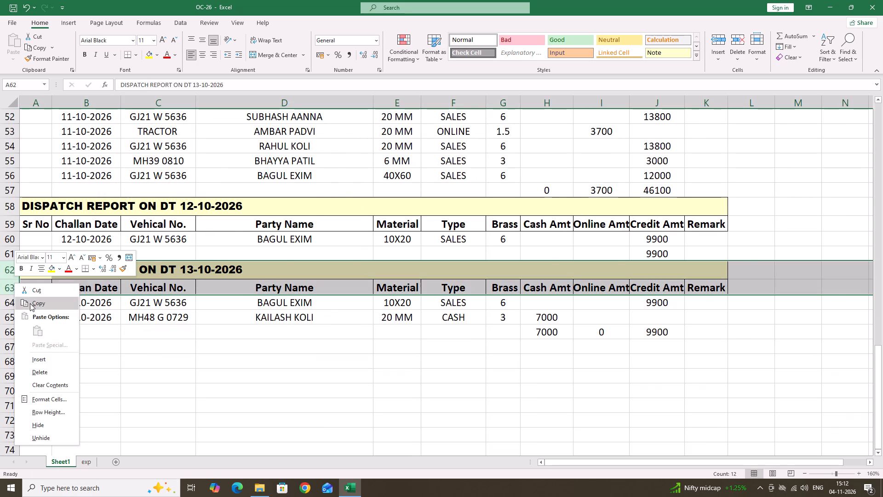
{"action": "left_click", "coordinate": [30, 303]}
{"action": "left_click", "coordinate": [29, 346]}
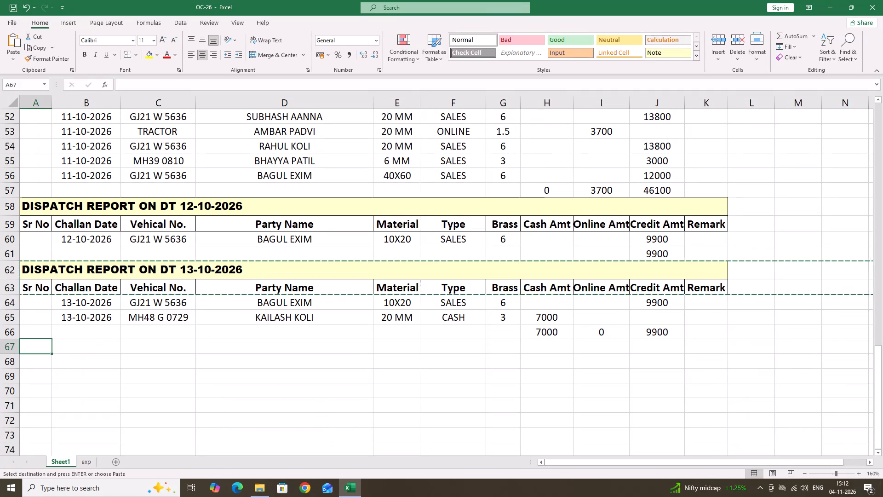
{"action": "key", "text": "ctrl+v"}
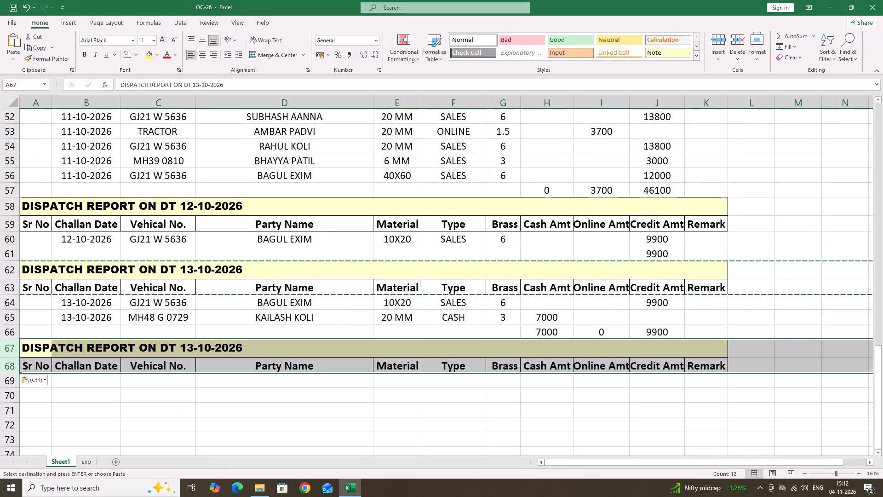
Change the date in the copied dispatch report title in row 67 to 14-10-2026.
{"action": "key", "text": "F2"}
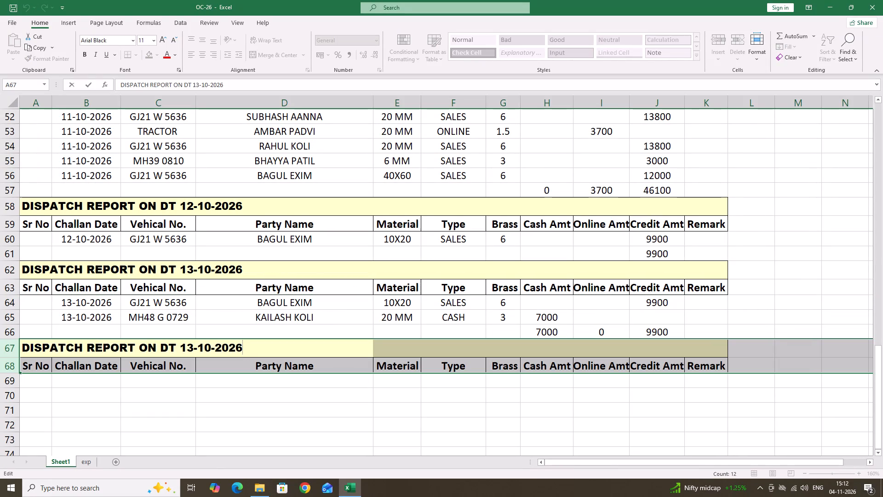
{"action": "left_click", "coordinate": [192, 349]}
{"action": "key", "text": "BackSpace"}
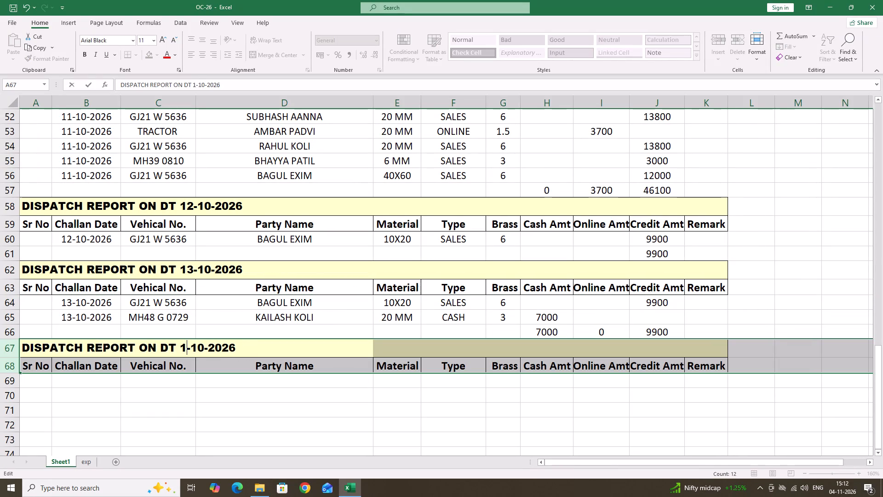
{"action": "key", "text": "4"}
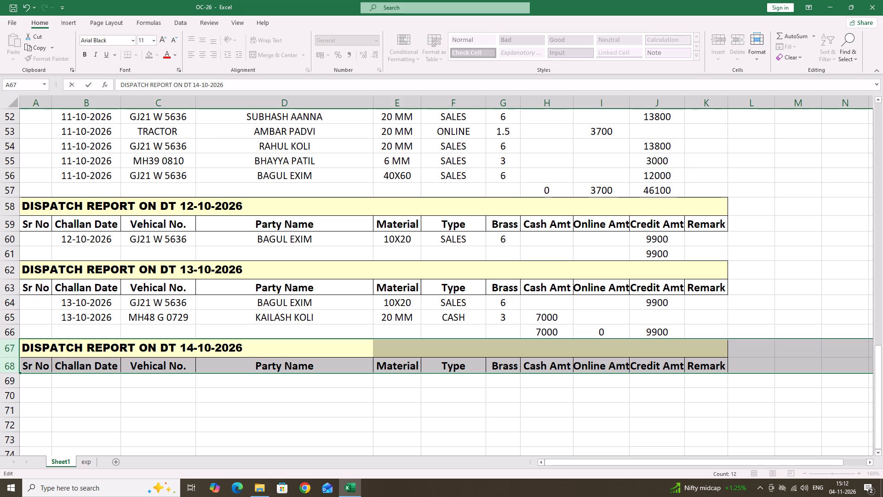
{"action": "left_click", "coordinate": [73, 383]}
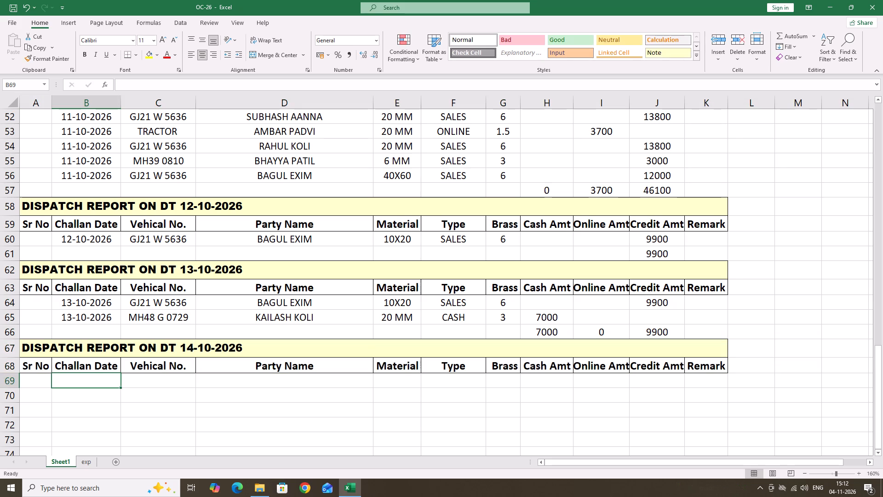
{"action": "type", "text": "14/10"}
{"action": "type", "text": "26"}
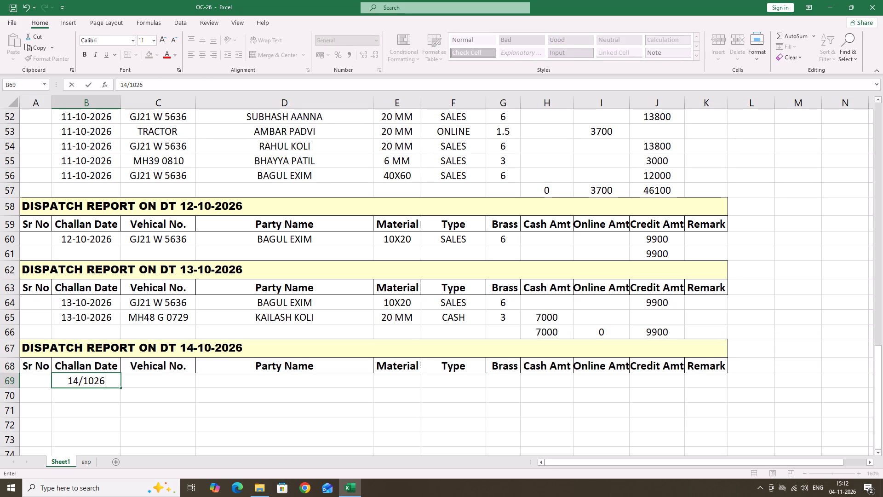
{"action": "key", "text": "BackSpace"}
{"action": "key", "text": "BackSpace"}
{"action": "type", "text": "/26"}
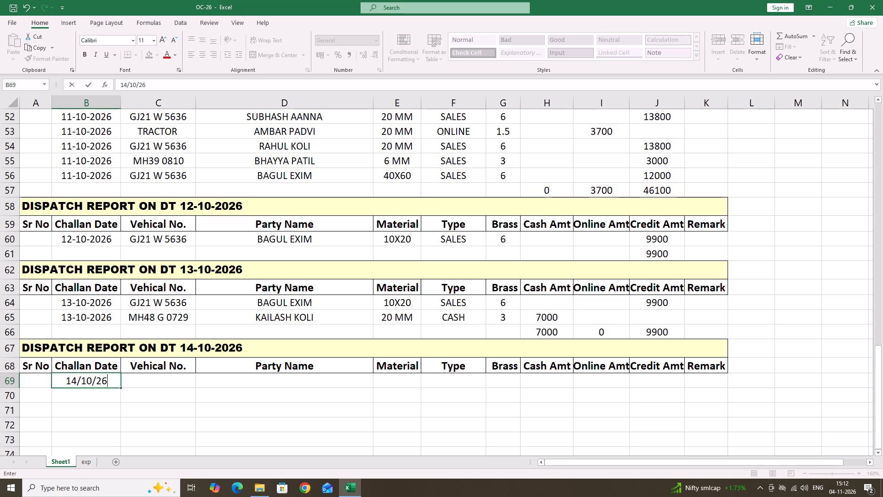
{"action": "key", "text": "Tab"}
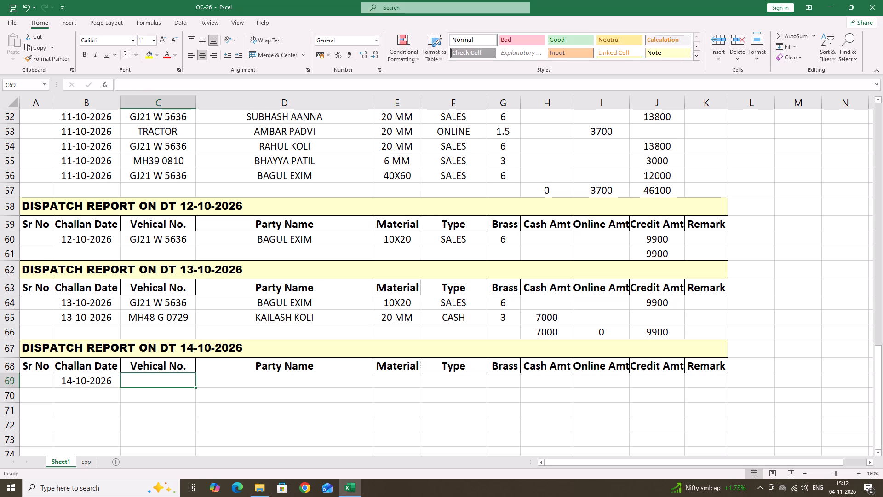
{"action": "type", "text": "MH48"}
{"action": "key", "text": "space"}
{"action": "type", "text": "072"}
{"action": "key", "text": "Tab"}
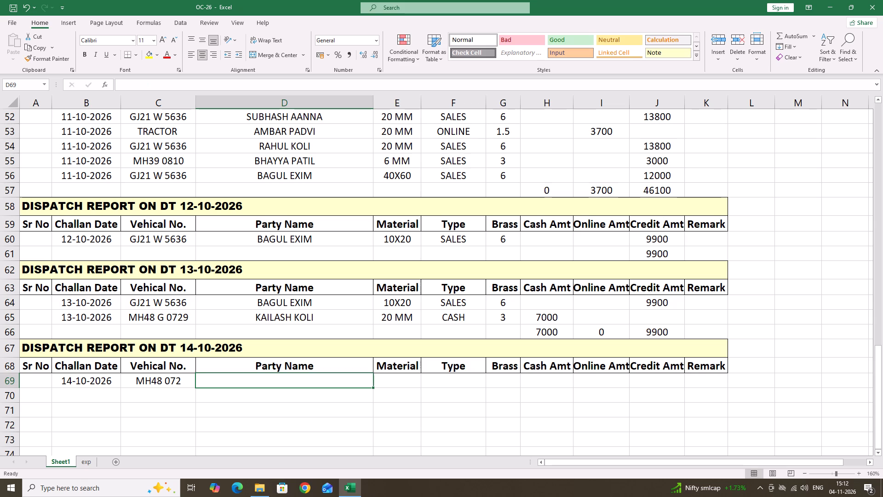
Fill row 69 of the 14-10-2026 report with the same party name as row 65, material 20 MM and type CASH.
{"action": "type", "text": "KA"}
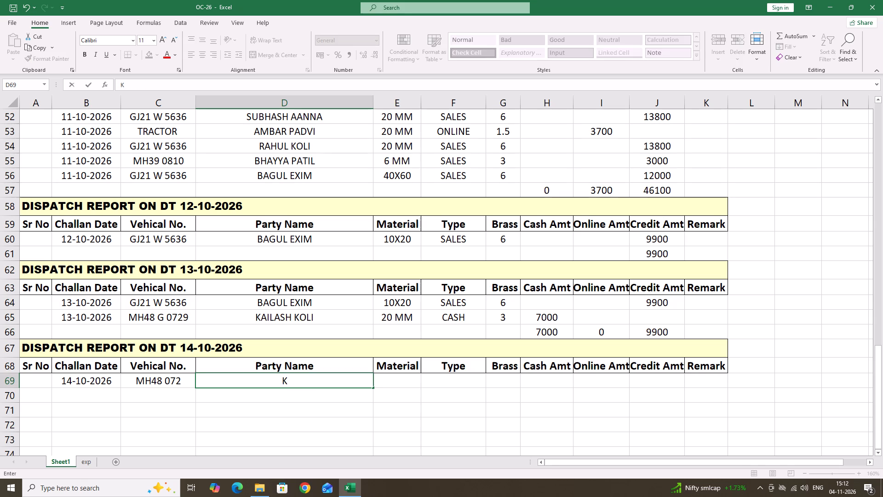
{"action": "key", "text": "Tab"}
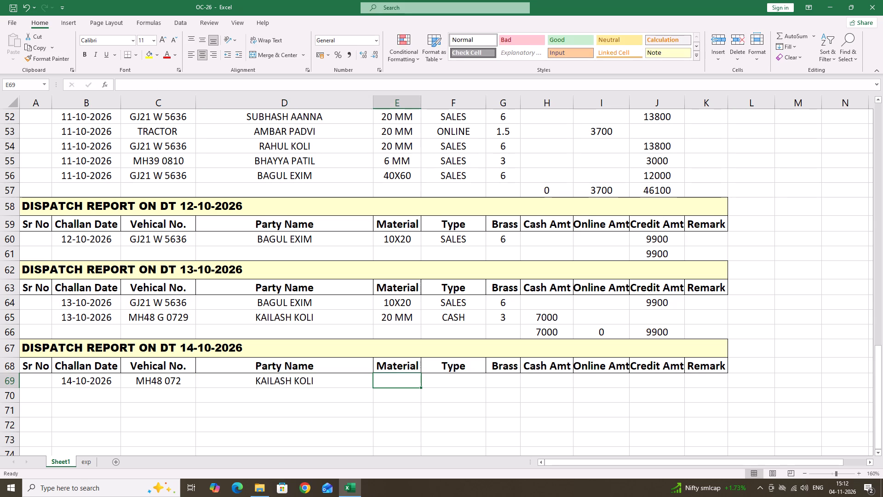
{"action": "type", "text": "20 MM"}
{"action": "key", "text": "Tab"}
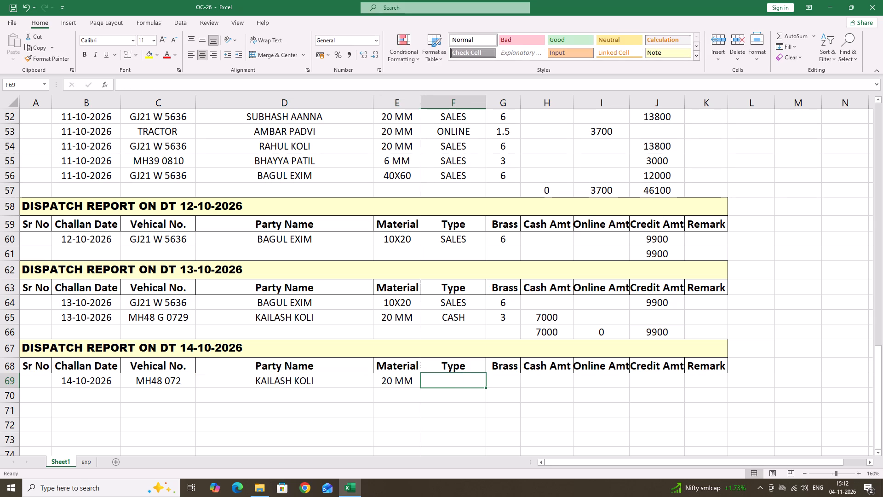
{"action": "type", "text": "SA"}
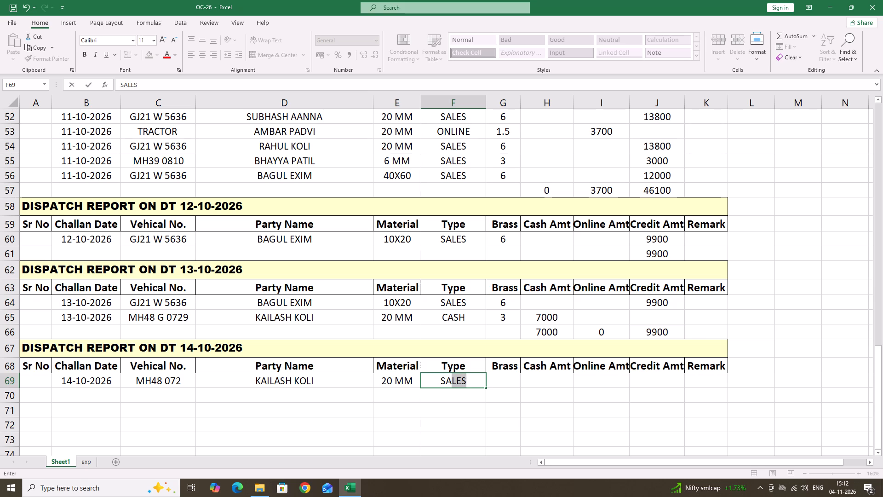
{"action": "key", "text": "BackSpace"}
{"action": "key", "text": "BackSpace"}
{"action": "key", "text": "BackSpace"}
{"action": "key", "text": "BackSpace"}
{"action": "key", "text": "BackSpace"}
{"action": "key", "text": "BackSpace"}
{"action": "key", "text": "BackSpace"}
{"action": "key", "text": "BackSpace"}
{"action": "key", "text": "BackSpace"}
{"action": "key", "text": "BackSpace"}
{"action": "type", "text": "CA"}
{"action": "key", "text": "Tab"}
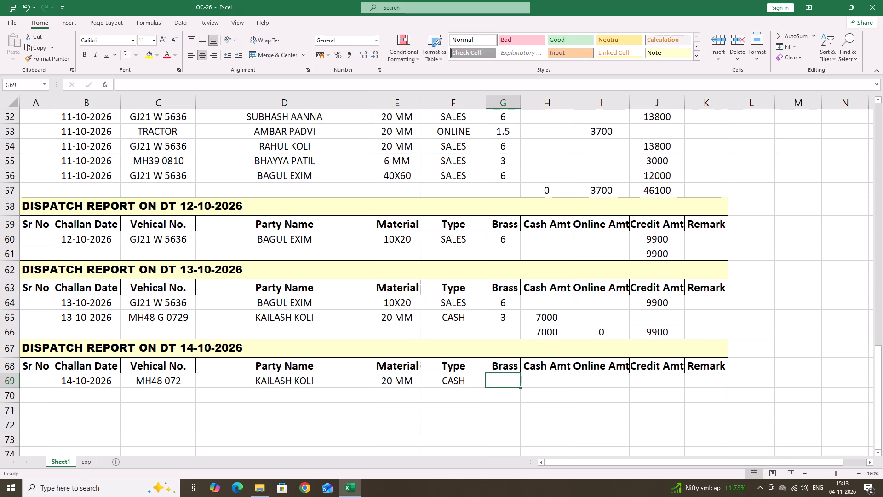
Enter 2.5 brass and a cash amount of 6500 for the dispatch entry in row 69.
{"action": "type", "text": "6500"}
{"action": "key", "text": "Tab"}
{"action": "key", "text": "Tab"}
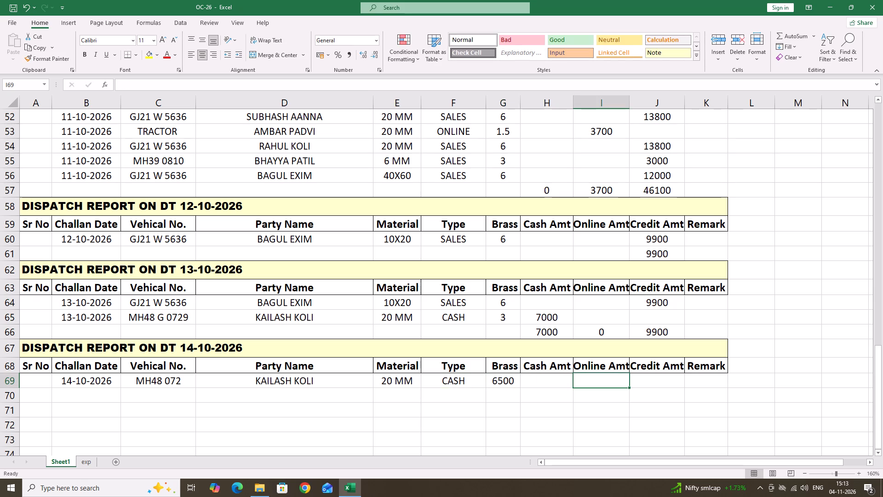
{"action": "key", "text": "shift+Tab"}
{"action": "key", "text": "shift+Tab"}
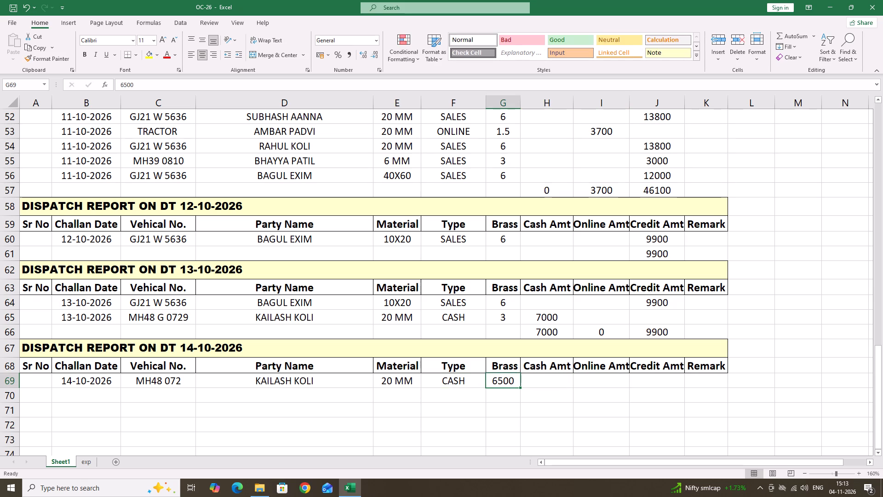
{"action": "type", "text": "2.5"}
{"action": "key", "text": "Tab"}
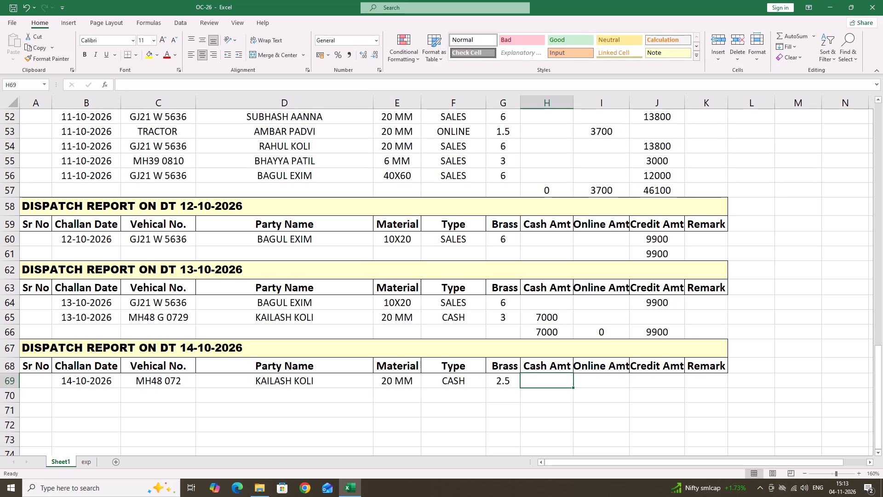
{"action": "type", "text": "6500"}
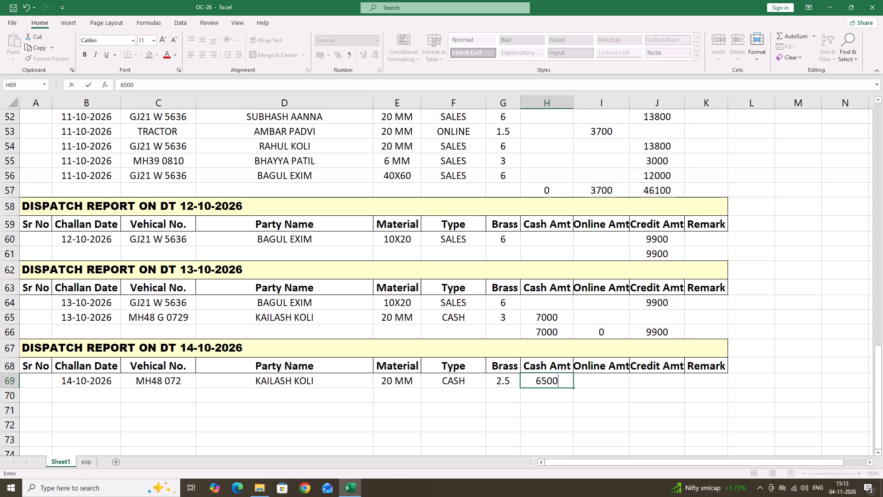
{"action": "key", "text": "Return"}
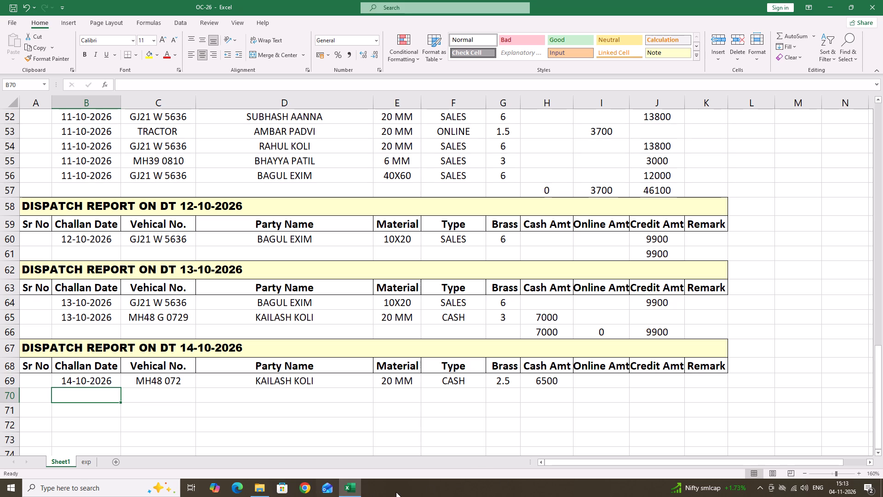
Total the 14-10-2026 report's cash amount in H70 with AutoSum over H69.
{"action": "left_click", "coordinate": [539, 396]}
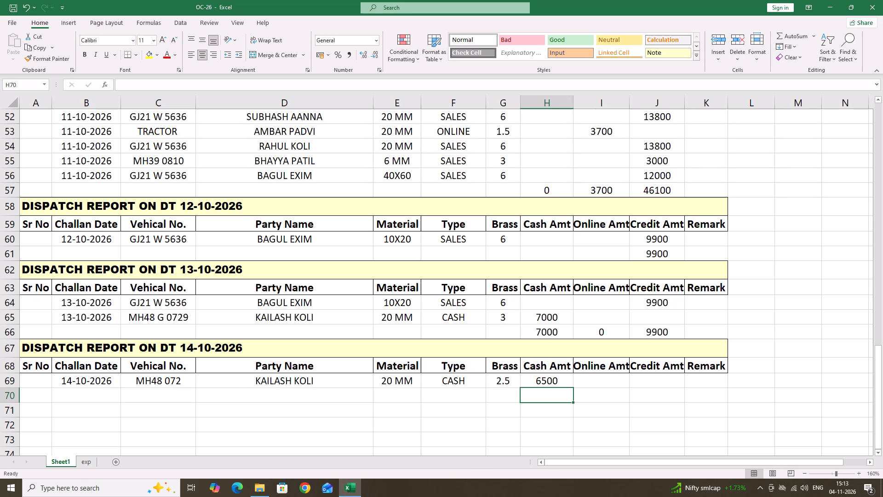
{"action": "left_click", "coordinate": [800, 34]}
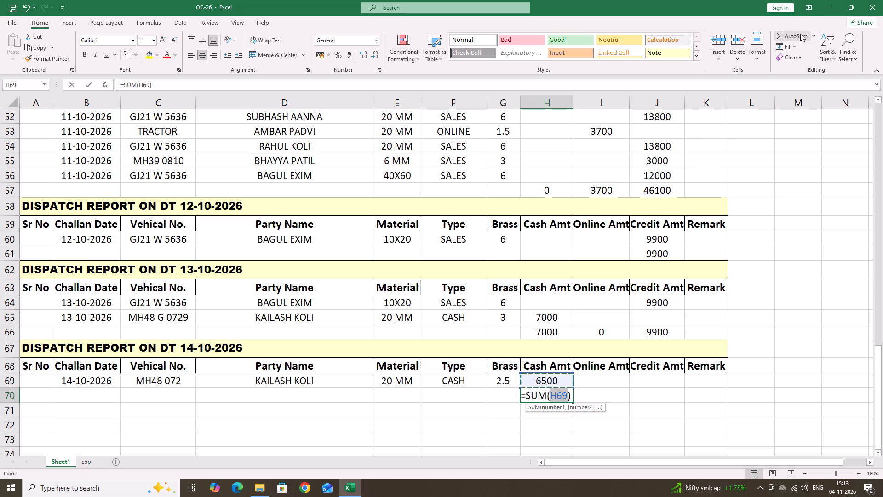
{"action": "key", "text": "Return"}
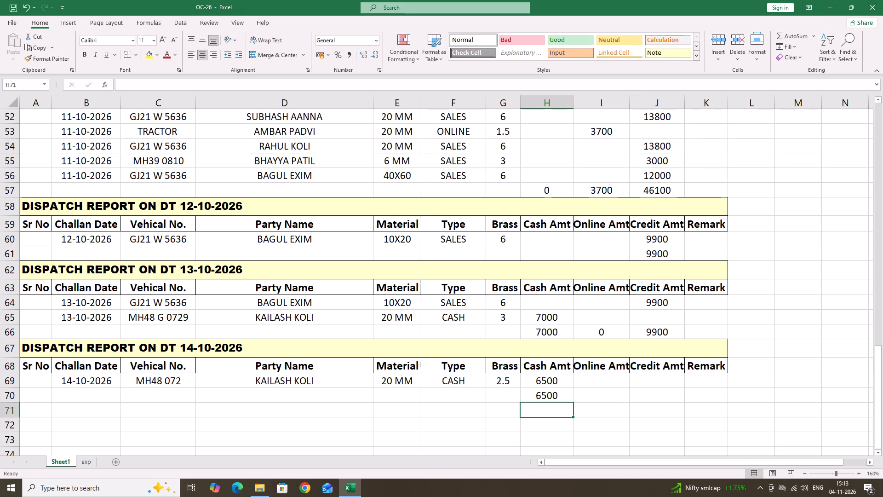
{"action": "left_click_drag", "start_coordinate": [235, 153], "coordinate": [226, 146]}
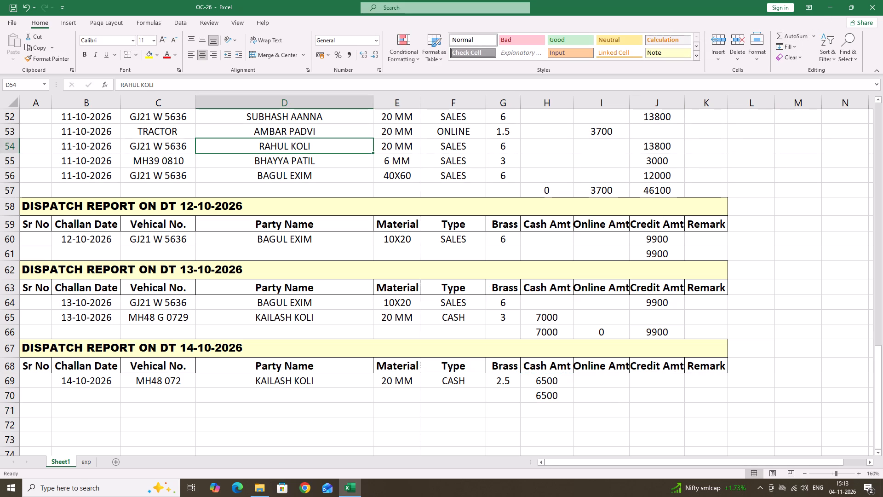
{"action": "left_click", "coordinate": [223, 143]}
Copy the 14-10-2026 dispatch report title and column header rows 67-68 to row 71.
{"action": "left_click_drag", "start_coordinate": [8, 347], "coordinate": [13, 363]}
{"action": "right_click", "coordinate": [13, 363]}
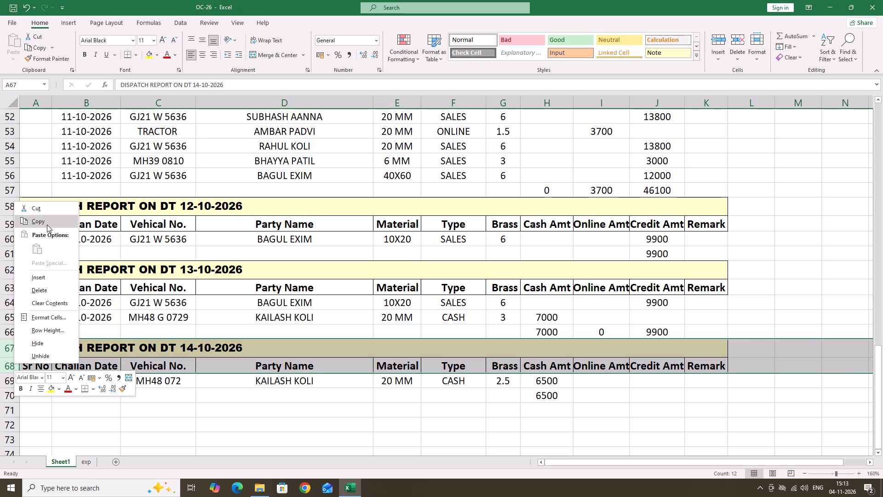
{"action": "left_click", "coordinate": [47, 225]}
{"action": "scroll", "coordinate": [82, 413], "scroll_direction": "down", "scroll_amount": 1}
{"action": "left_click", "coordinate": [31, 362]}
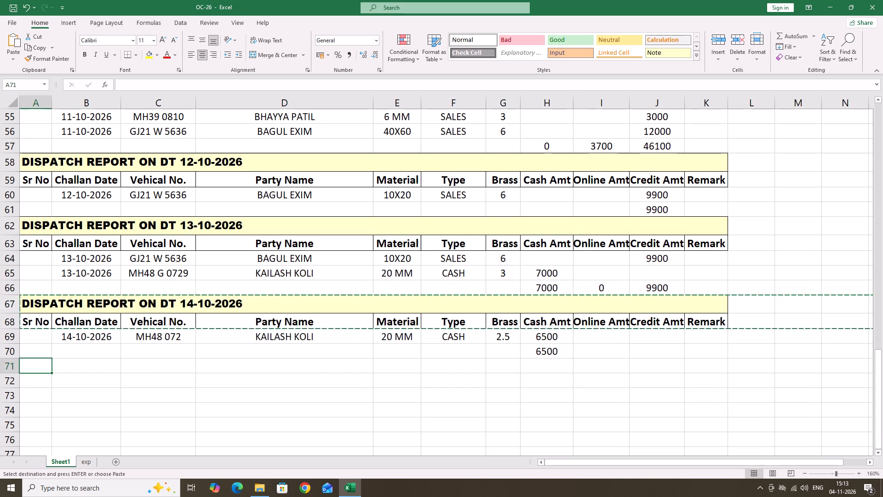
{"action": "key", "text": "ctrl+v"}
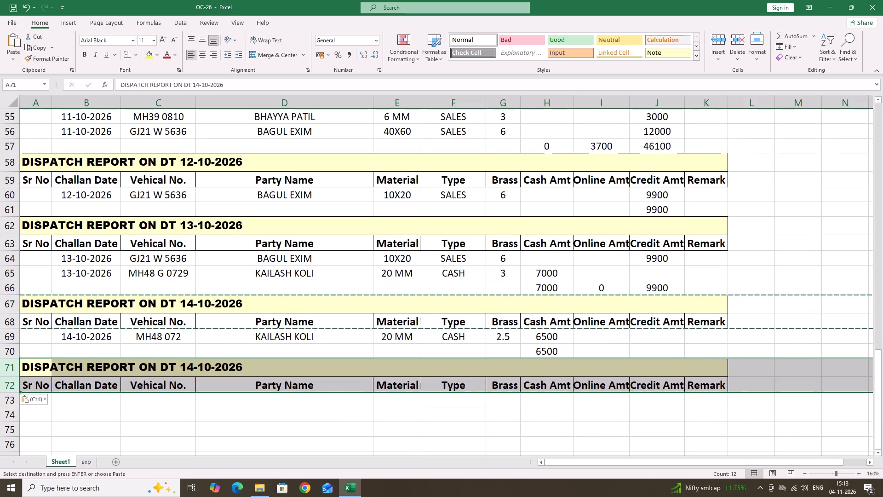
Change the date in the copied dispatch report title in row 71 to 15-10-2026.
{"action": "key", "text": "F2"}
{"action": "left_click", "coordinate": [192, 367]}
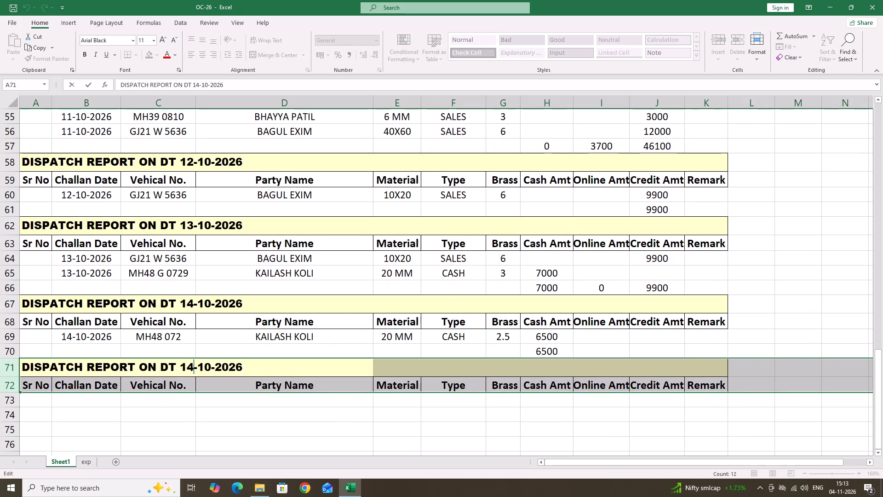
{"action": "key", "text": "BackSpace"}
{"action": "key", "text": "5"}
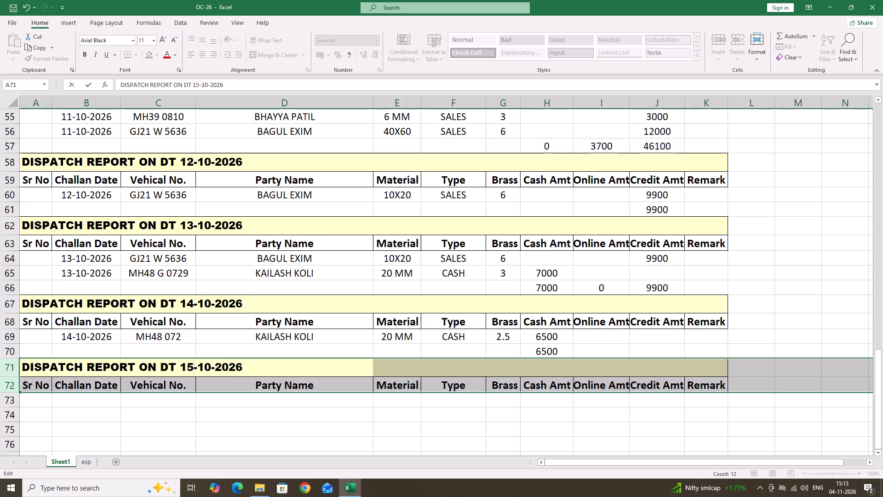
Copy the date 15-10-2026 from the row 71 title into the challan date cells B73 and B74.
{"action": "left_click_drag", "start_coordinate": [183, 364], "coordinate": [240, 365]}
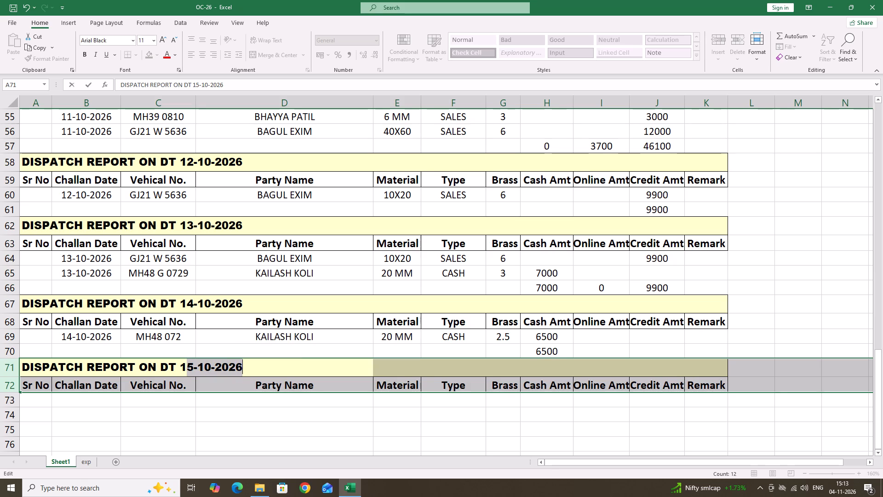
{"action": "left_click_drag", "start_coordinate": [181, 369], "coordinate": [242, 368]}
{"action": "right_click", "coordinate": [231, 367]}
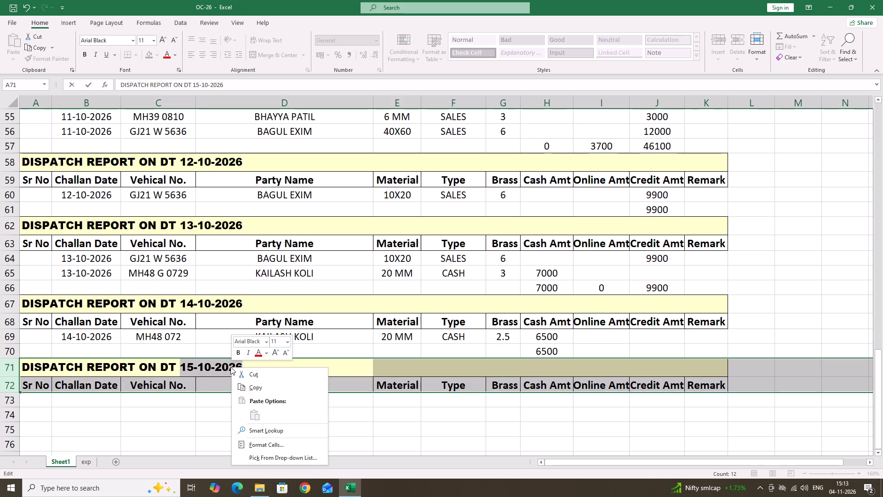
{"action": "left_click", "coordinate": [247, 384]}
{"action": "scroll", "coordinate": [181, 395], "scroll_direction": "down", "scroll_amount": 2}
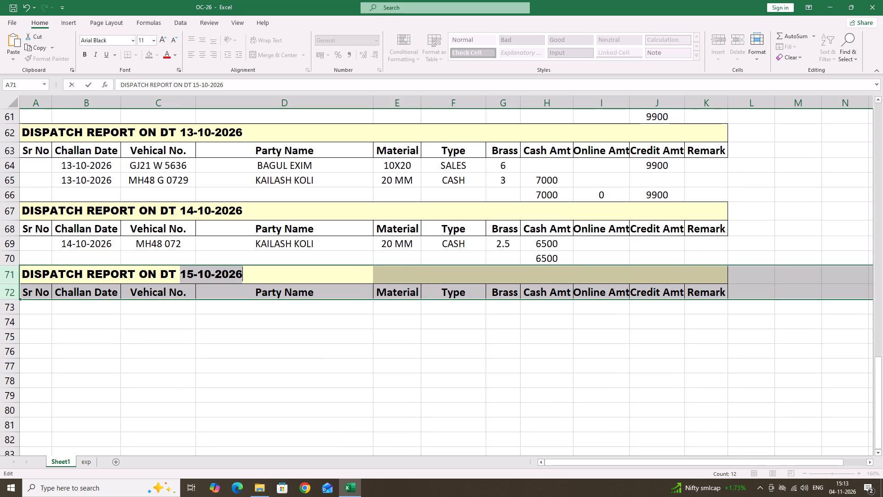
{"action": "left_click", "coordinate": [96, 309]}
{"action": "key", "text": "ctrl+v"}
{"action": "left_click", "coordinate": [96, 321]}
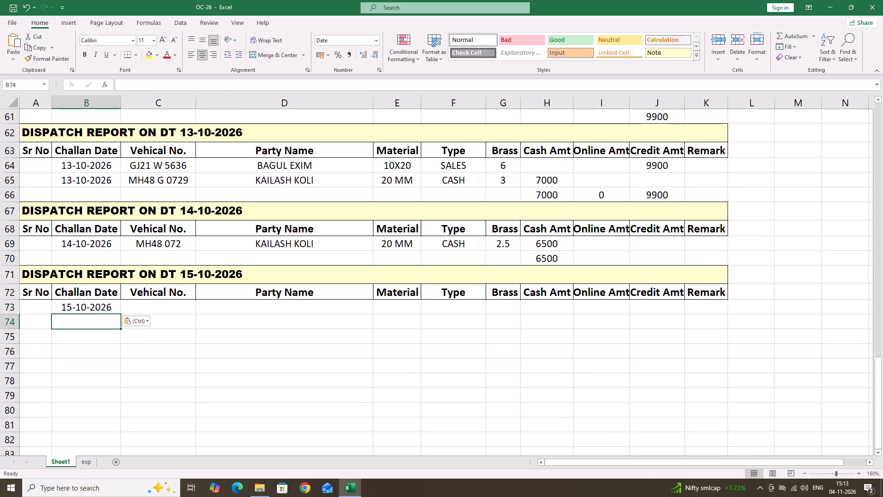
{"action": "key", "text": "ctrl+v"}
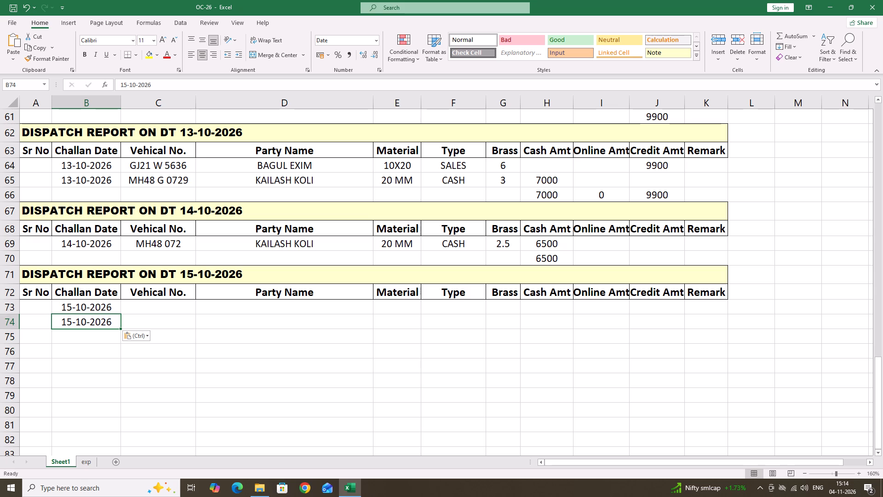
{"action": "key", "text": "Up"}
{"action": "key", "text": "Right"}
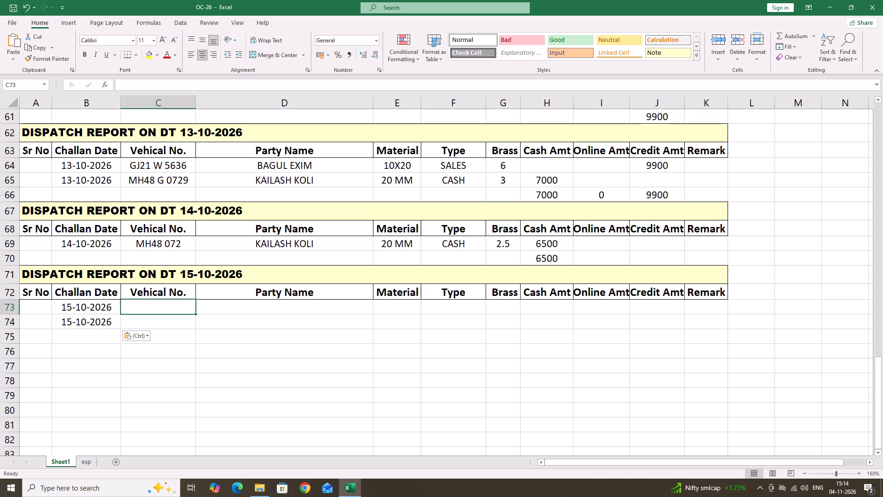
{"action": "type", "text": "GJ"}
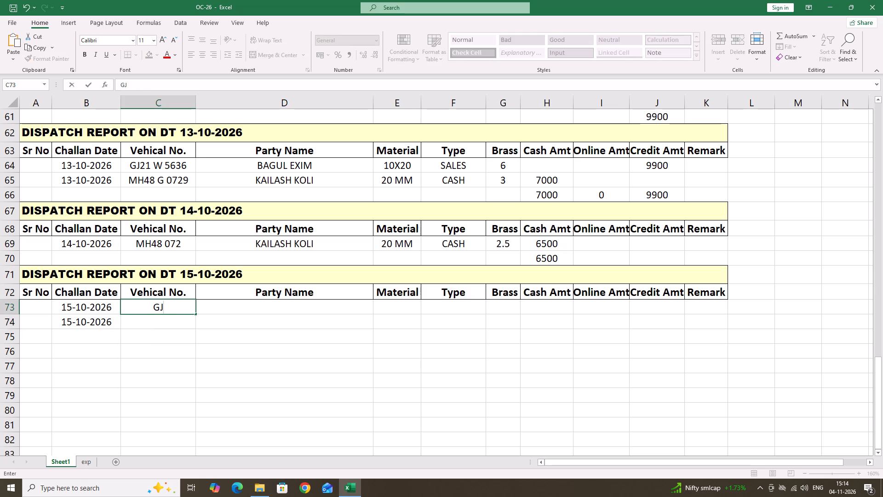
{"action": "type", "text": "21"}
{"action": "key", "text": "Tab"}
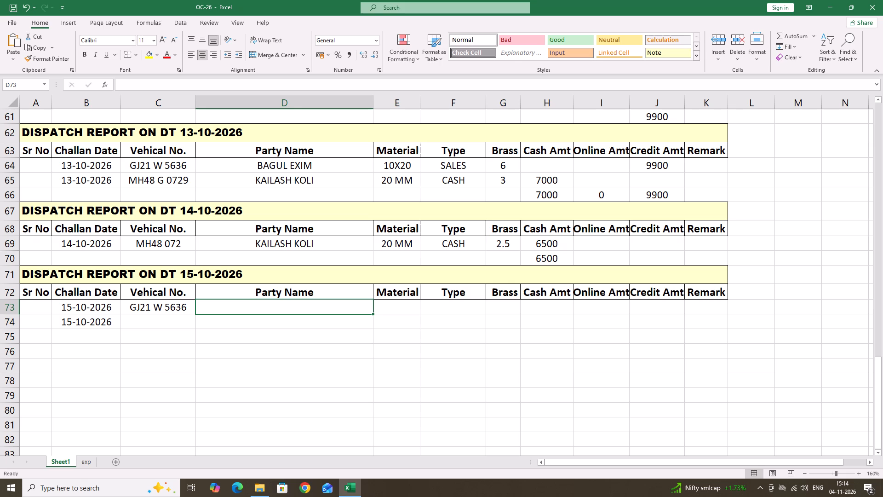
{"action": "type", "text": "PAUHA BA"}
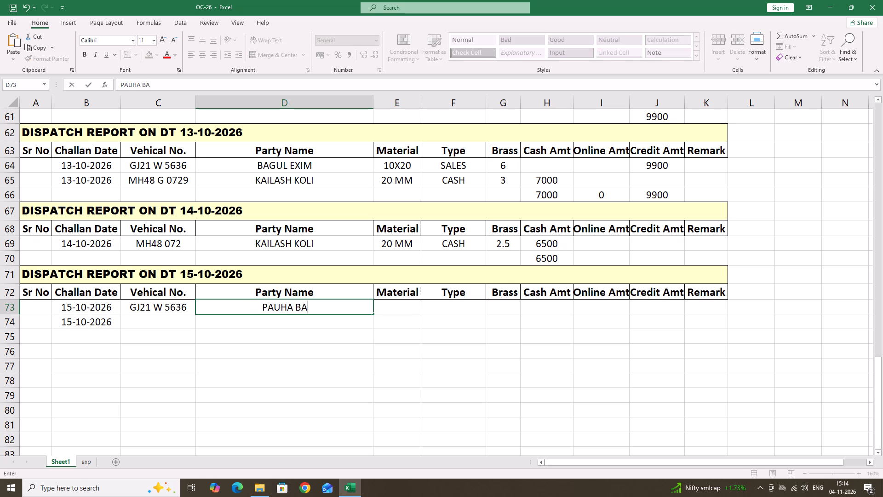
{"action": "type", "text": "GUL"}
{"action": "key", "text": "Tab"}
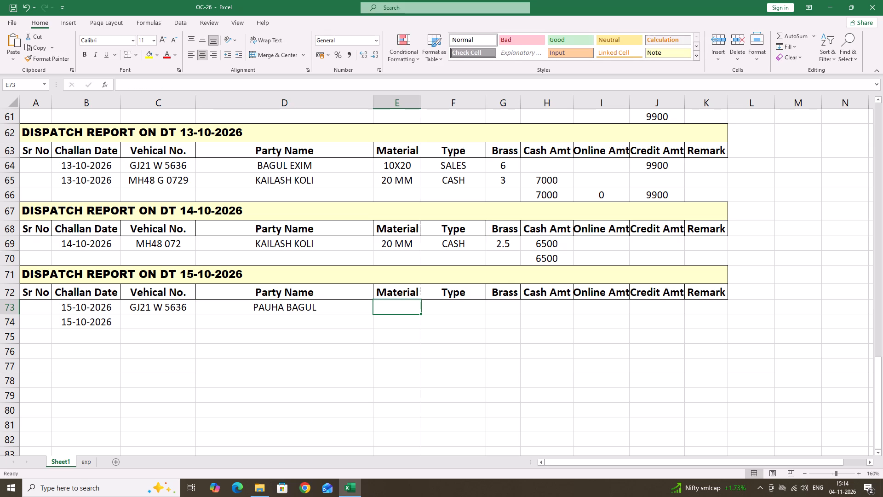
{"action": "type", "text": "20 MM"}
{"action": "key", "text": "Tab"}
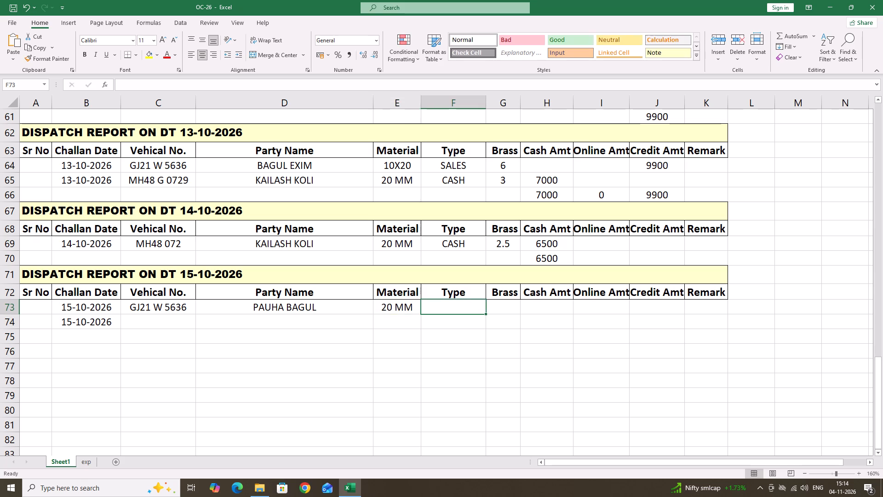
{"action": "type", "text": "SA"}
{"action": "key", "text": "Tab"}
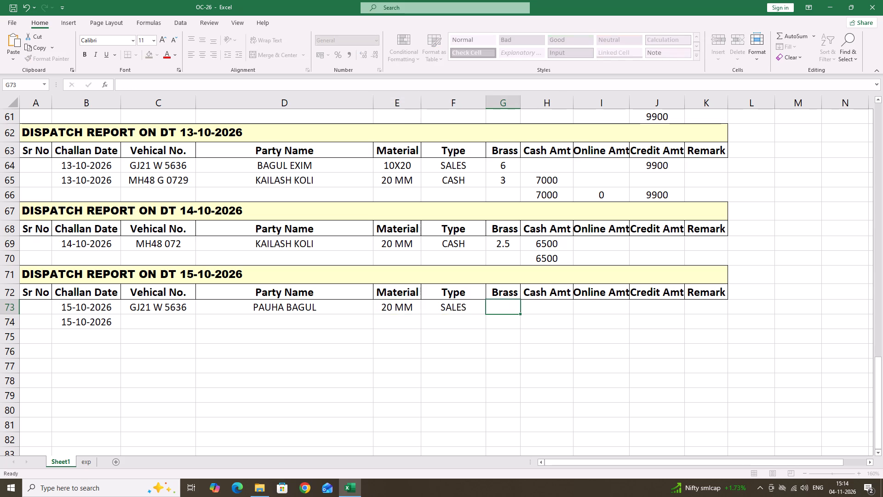
Complete row 73 with a brass quantity of 6 and a credit amount of 13800.
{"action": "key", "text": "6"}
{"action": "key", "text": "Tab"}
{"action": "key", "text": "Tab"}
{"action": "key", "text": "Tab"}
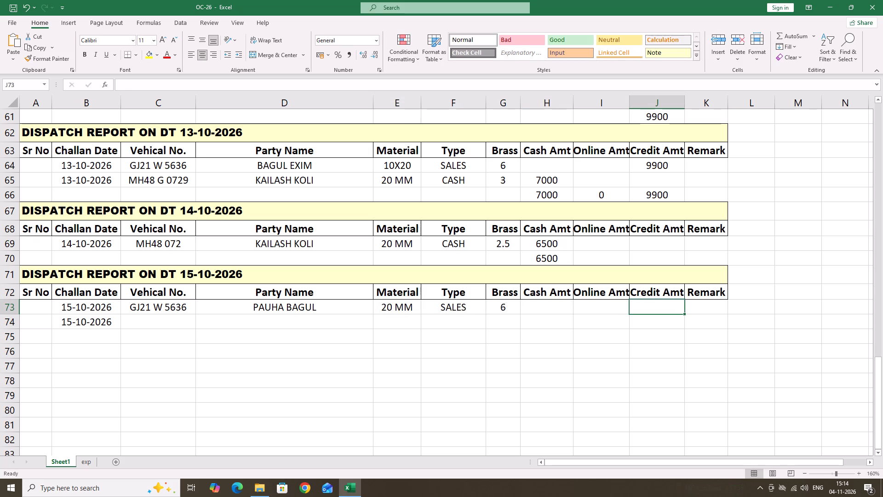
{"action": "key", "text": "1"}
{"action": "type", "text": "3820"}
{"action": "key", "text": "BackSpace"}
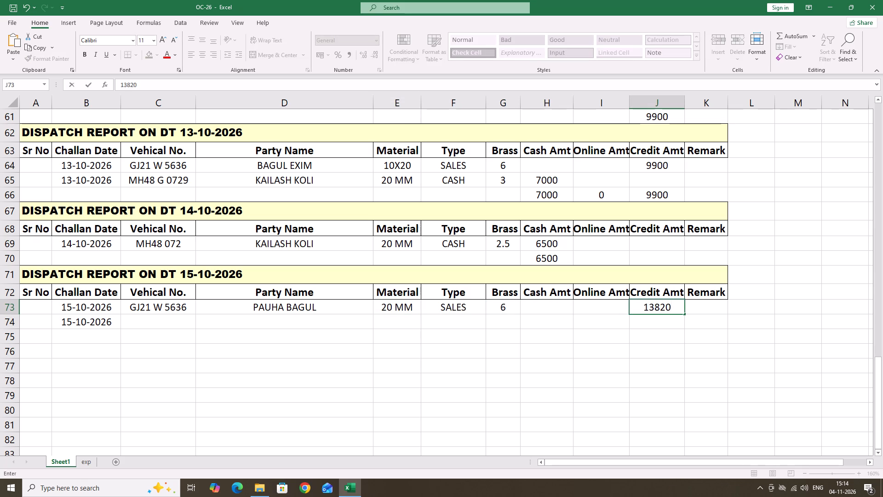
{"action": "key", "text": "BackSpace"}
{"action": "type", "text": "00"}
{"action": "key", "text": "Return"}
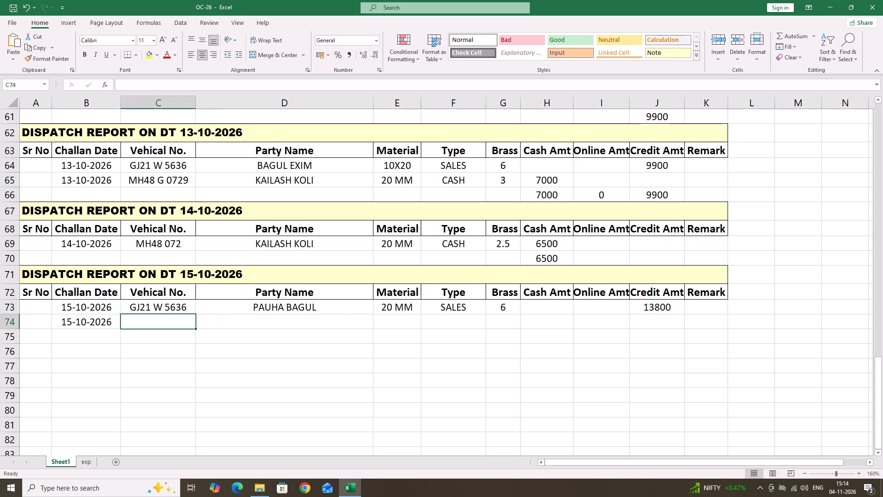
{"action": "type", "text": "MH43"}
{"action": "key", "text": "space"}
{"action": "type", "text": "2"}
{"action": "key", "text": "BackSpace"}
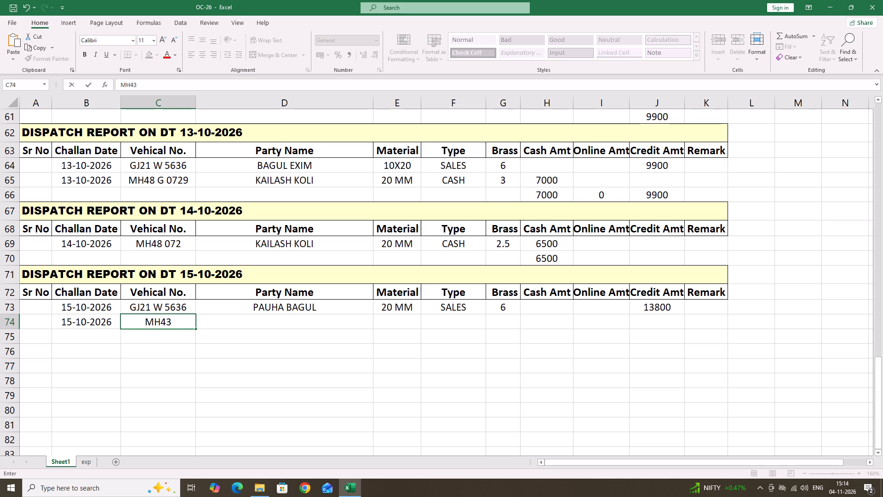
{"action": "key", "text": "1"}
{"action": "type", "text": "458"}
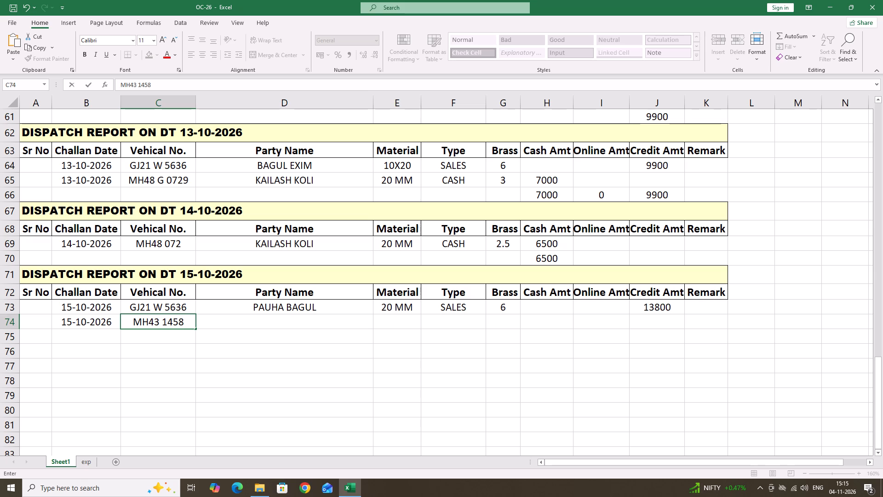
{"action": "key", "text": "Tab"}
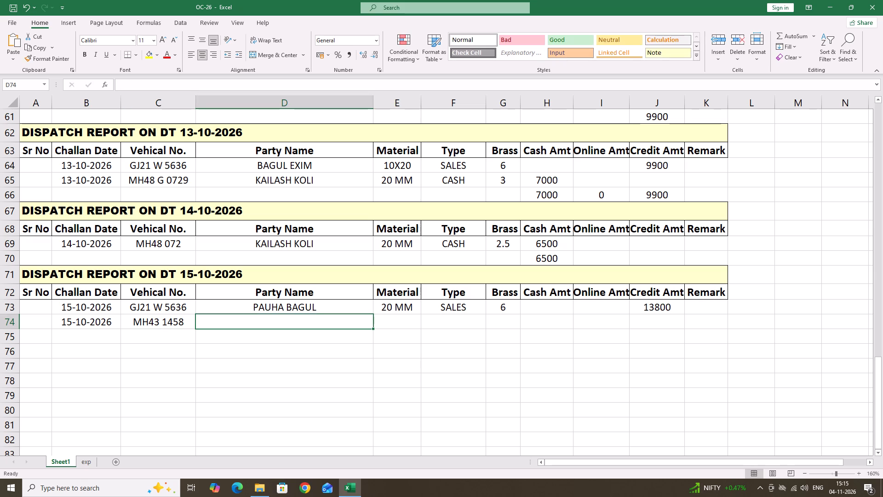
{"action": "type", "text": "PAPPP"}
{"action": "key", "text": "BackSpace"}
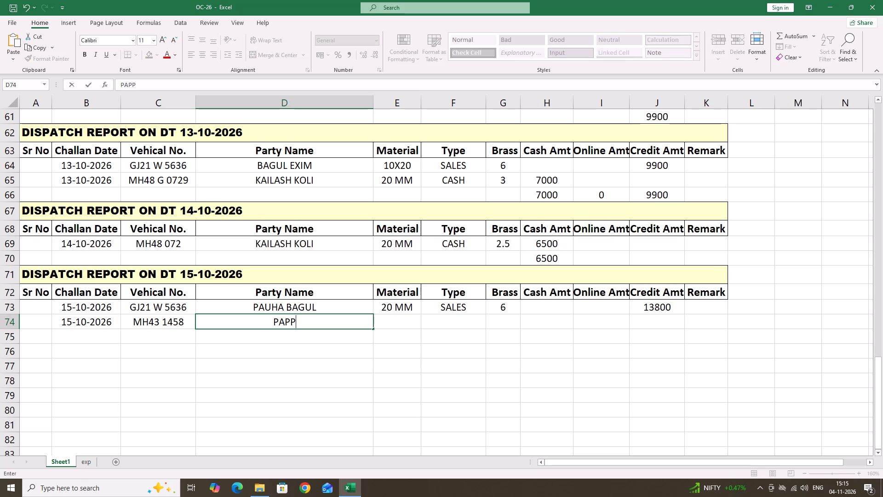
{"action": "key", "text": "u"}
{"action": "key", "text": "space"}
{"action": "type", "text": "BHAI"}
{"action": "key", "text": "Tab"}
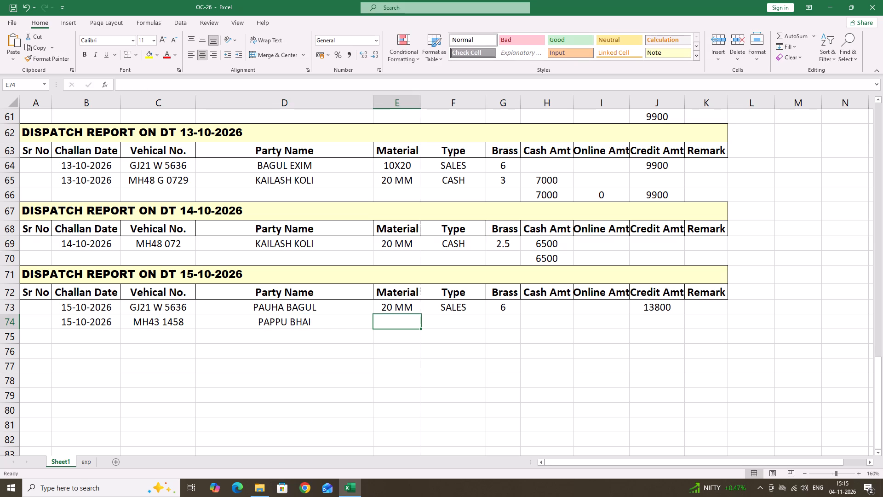
Complete row 74 with material POW, type ONLINE, brass 2.5 and an online amount of 2500.
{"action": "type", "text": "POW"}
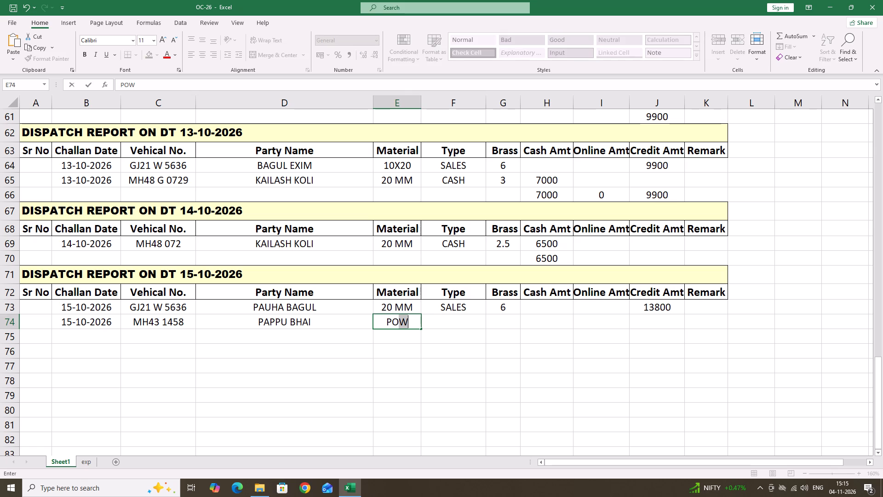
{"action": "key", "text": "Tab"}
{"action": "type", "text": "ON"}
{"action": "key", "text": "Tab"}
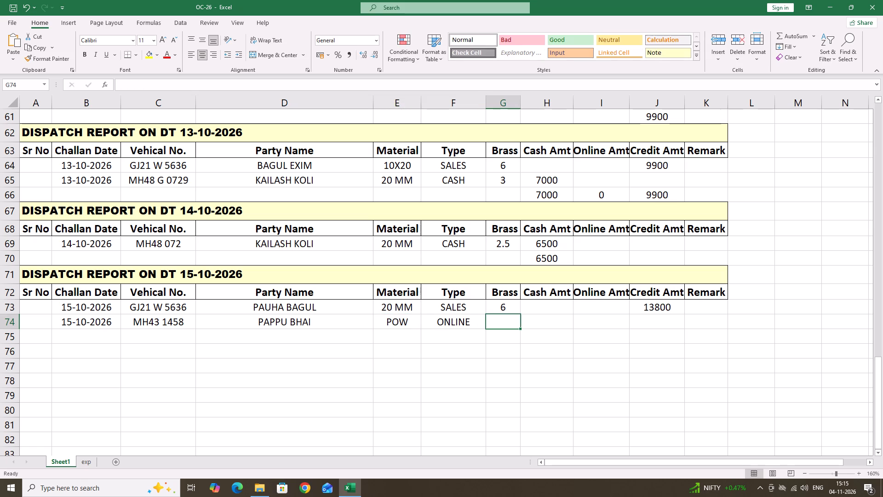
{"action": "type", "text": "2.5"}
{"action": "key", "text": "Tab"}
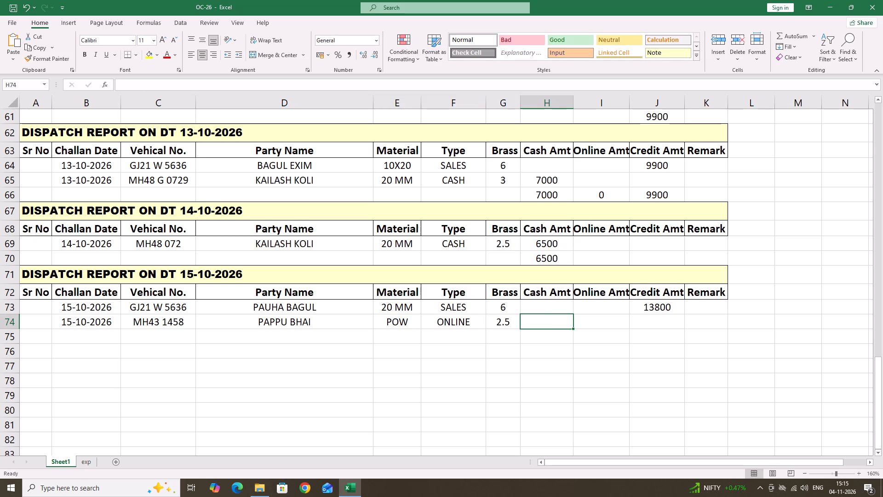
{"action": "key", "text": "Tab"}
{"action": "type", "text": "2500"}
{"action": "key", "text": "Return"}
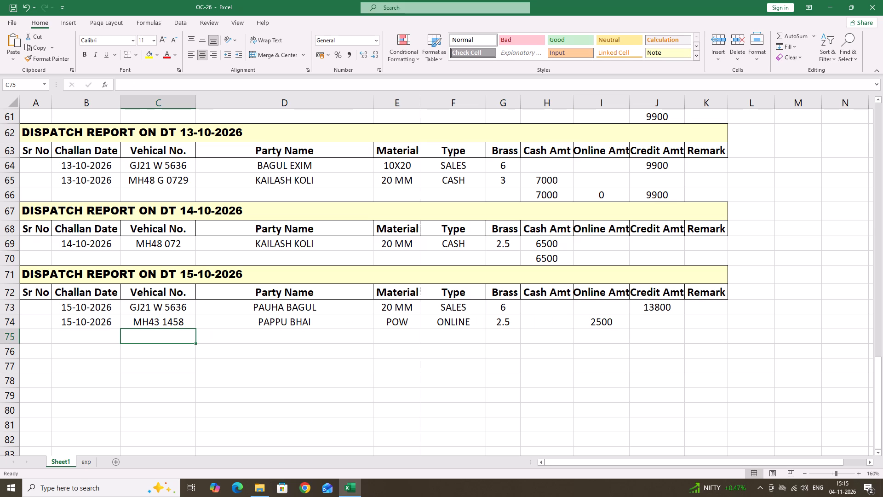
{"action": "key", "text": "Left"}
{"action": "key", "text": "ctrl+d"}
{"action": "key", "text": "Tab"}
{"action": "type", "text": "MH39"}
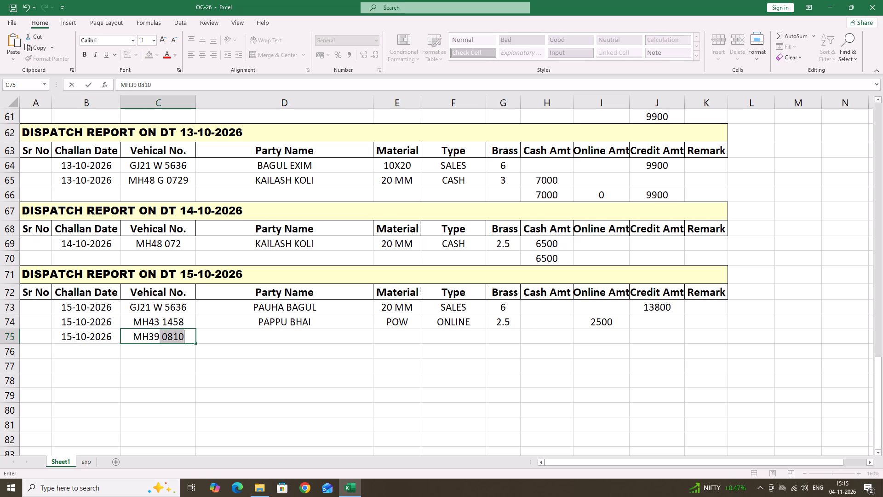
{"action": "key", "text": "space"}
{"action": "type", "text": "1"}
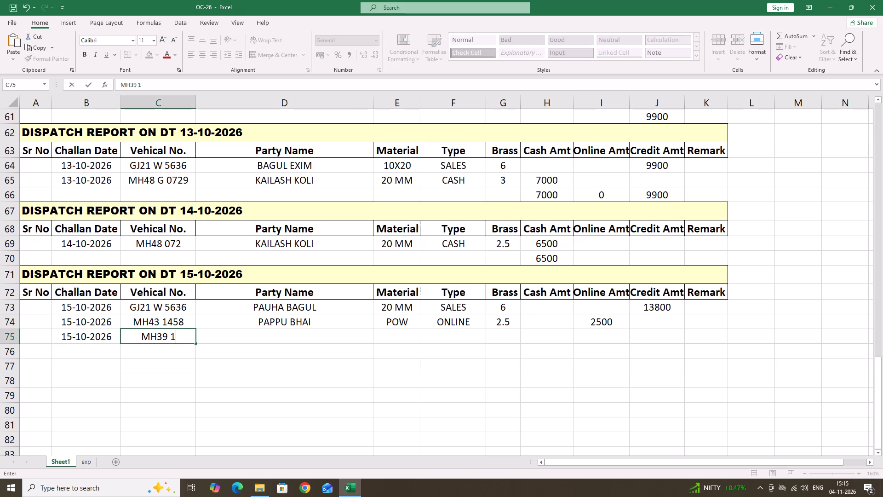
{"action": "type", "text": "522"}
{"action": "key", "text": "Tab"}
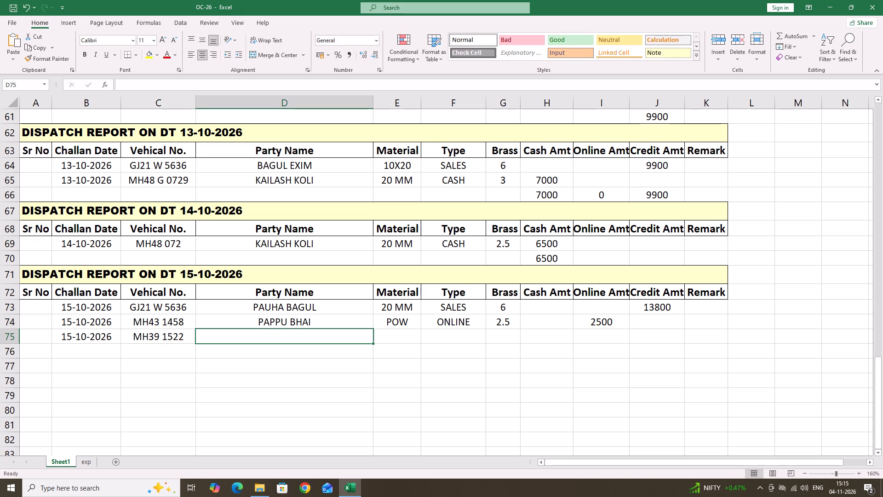
Enter the party name in row 75, beginning with SAL.
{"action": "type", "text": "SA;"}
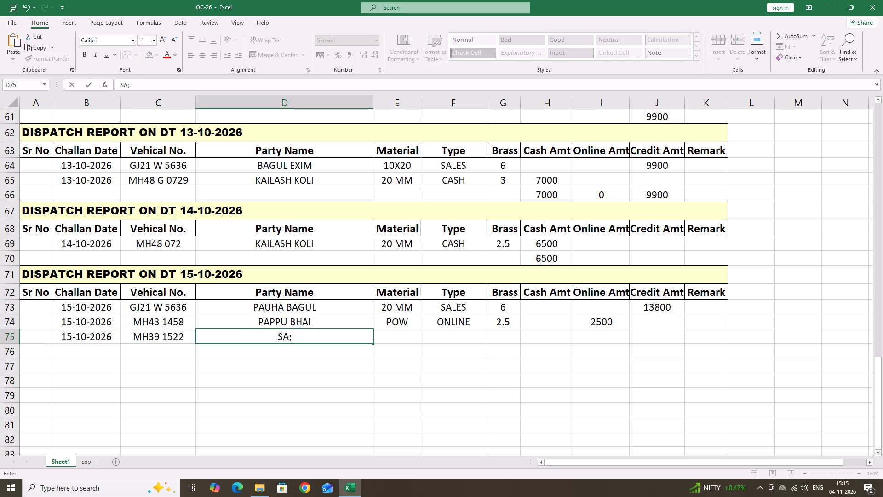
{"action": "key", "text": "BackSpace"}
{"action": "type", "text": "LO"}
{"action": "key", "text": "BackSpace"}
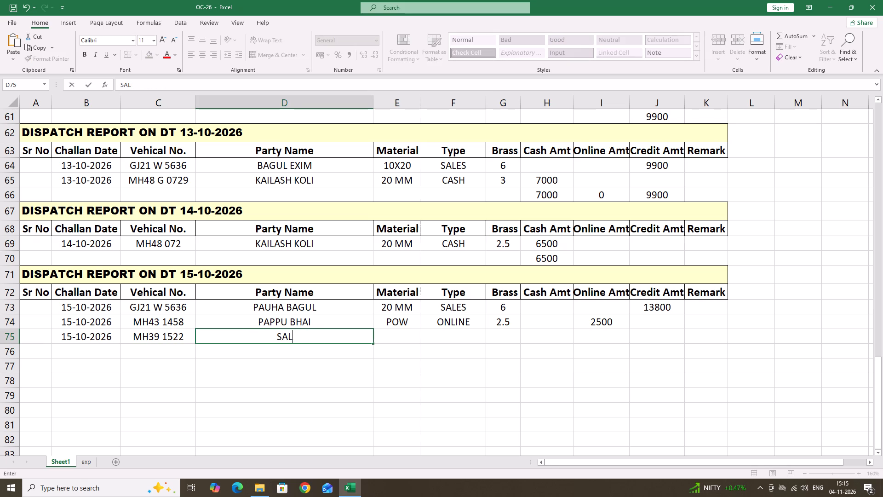
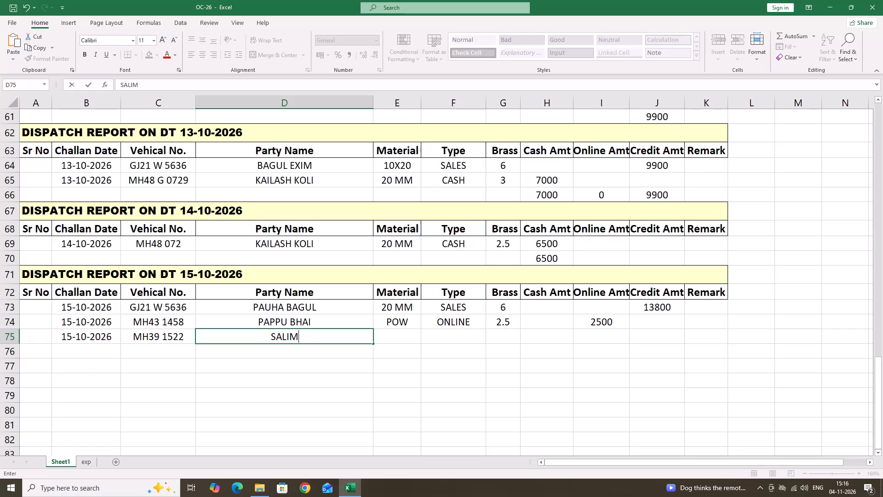
Finish the party name in row 75 and complete the row with material 10 MM, type CASH, brass 3 and cash amount 3000.
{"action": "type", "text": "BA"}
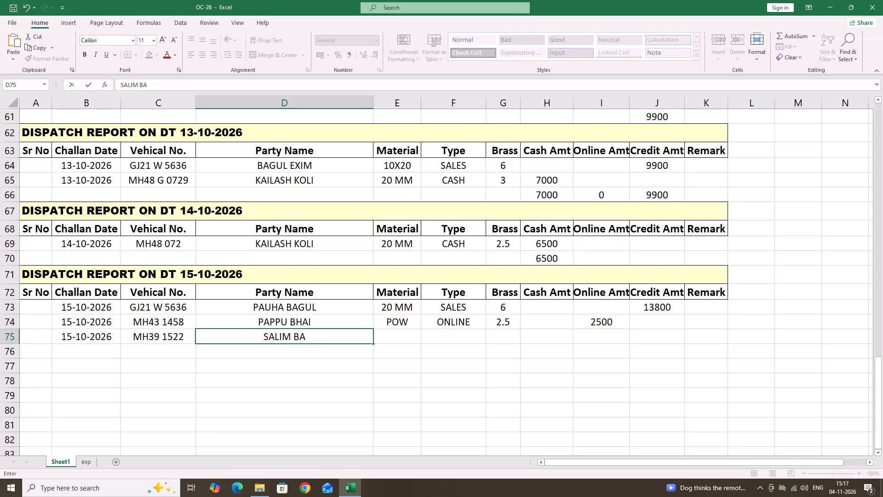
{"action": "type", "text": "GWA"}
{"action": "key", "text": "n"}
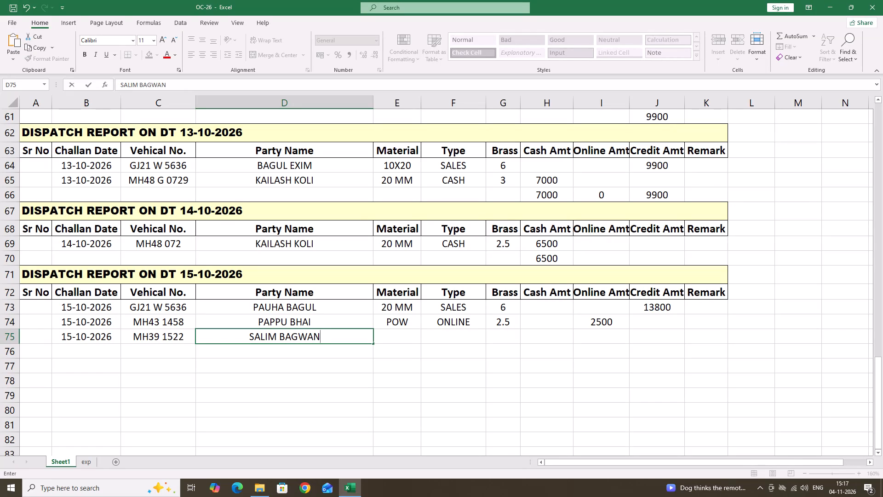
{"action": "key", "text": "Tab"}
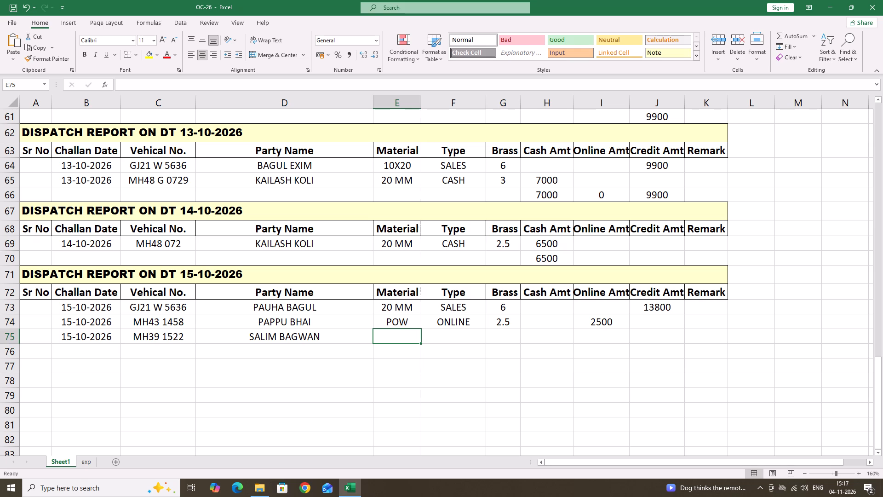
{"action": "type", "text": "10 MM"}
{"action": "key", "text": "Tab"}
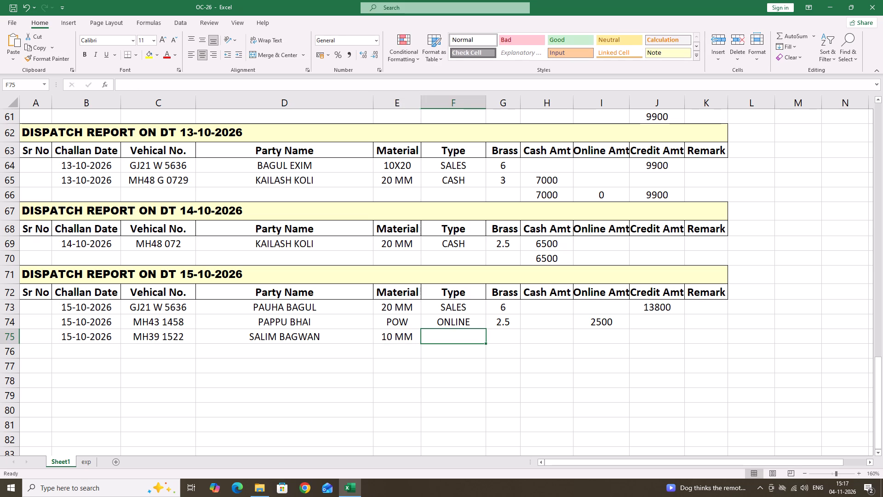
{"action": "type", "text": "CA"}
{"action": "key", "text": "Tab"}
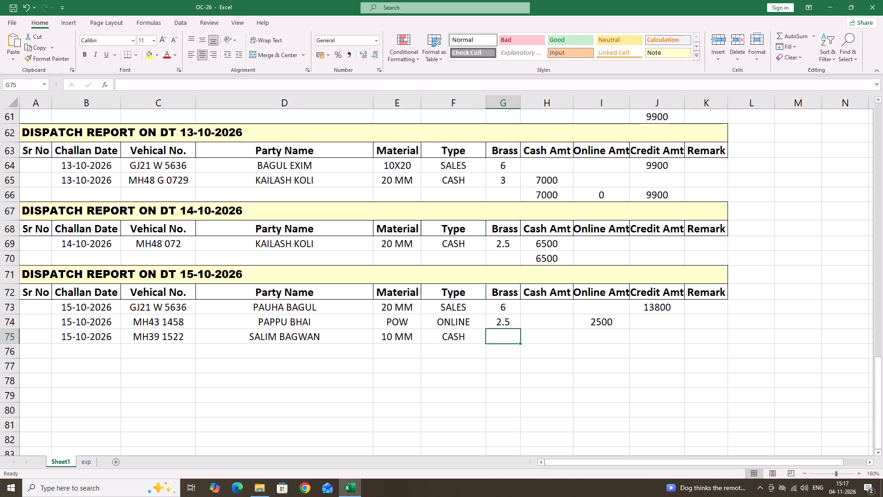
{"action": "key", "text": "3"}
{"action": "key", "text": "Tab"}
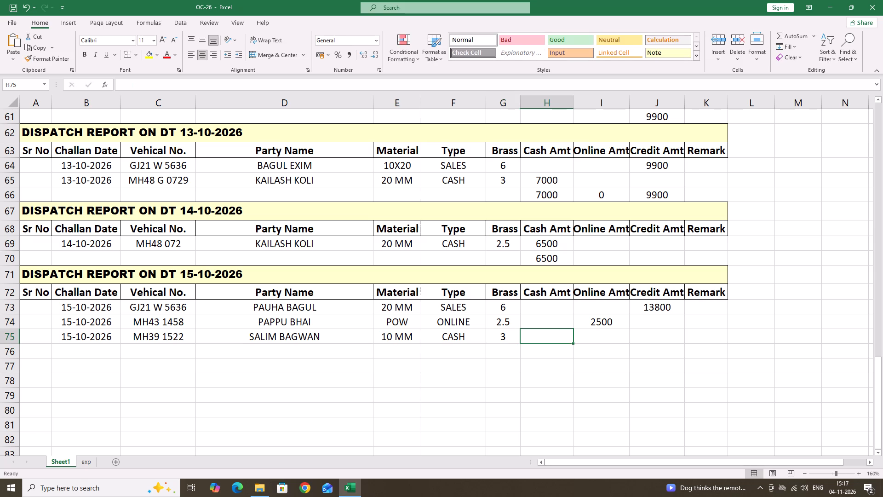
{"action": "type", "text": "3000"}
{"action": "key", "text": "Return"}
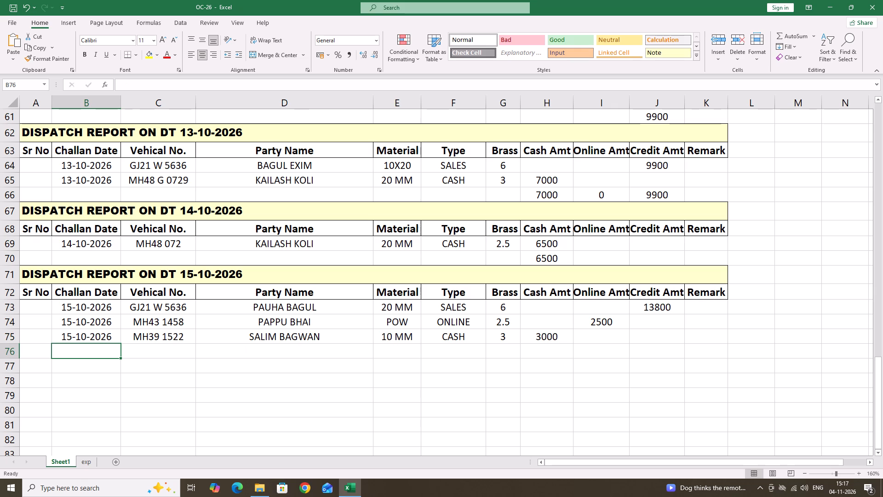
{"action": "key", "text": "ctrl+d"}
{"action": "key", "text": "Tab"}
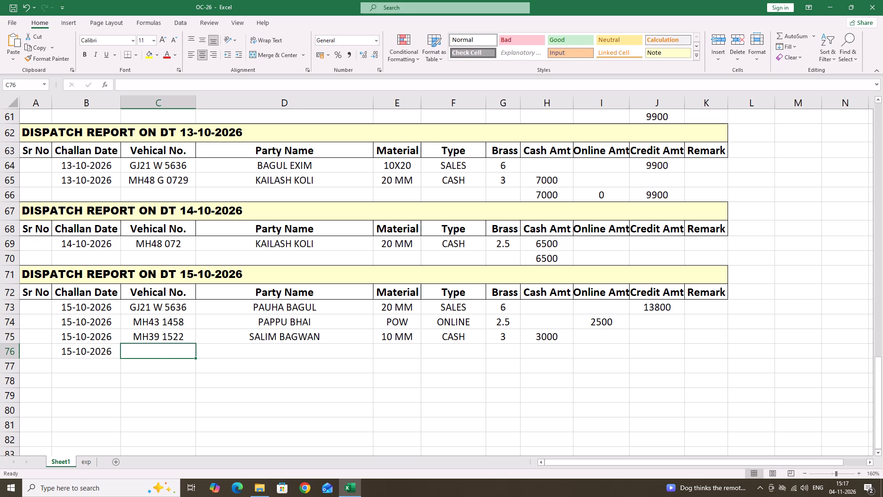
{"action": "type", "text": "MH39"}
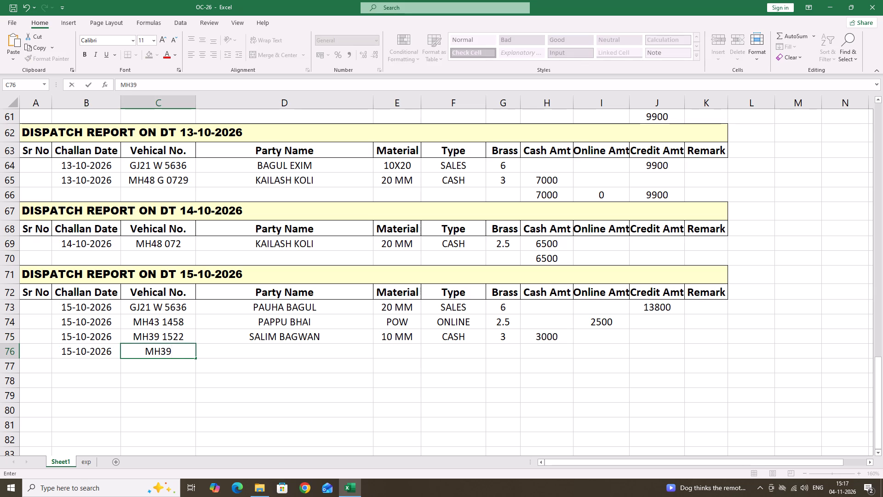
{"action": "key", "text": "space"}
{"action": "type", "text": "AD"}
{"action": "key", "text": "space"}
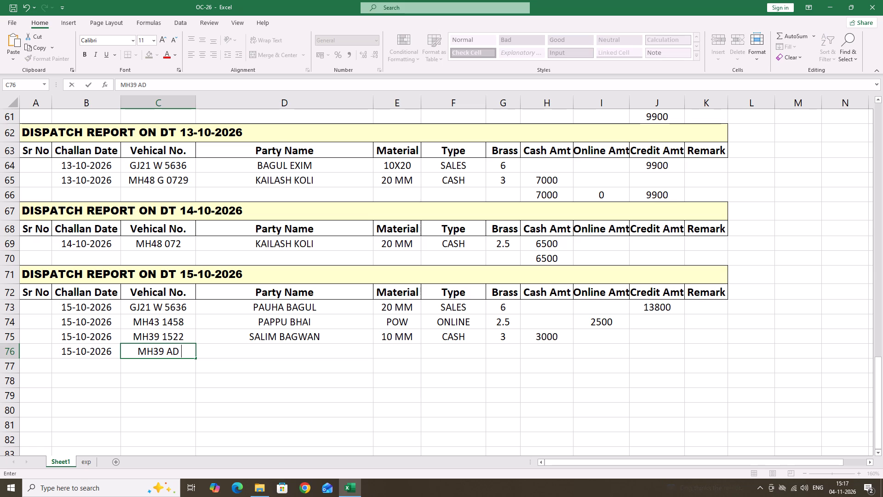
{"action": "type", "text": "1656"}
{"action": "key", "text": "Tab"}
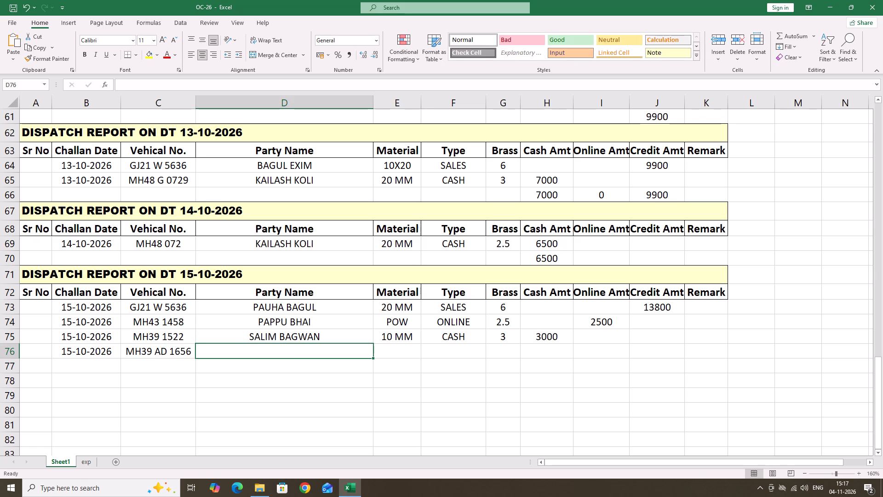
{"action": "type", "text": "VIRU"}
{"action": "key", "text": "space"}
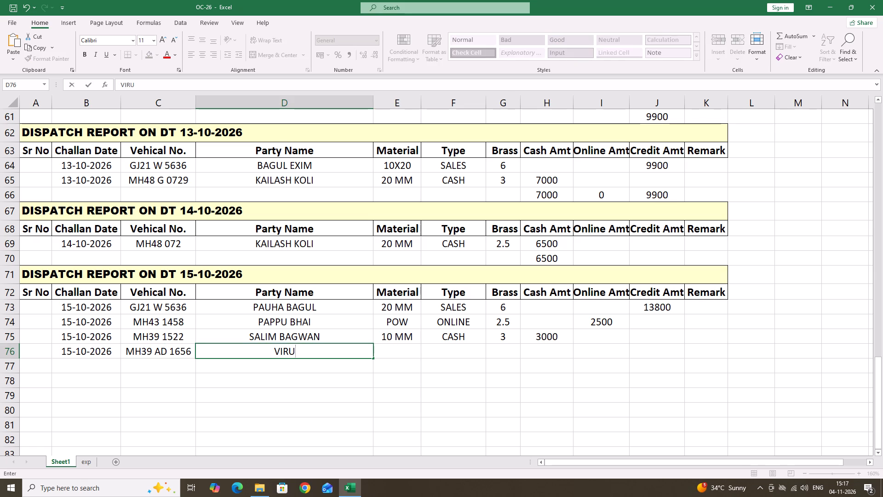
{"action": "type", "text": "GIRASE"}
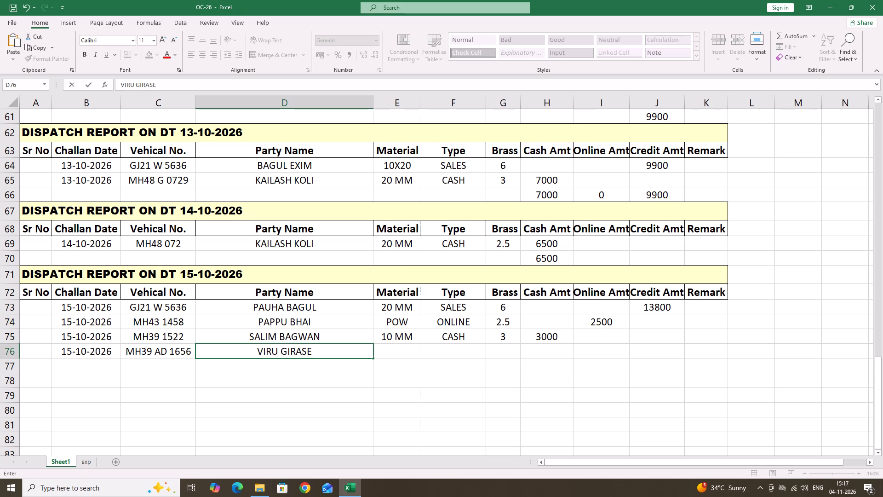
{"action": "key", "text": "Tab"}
Enter material POW, type ONLINE and brass 6 for the dispatch in row 76.
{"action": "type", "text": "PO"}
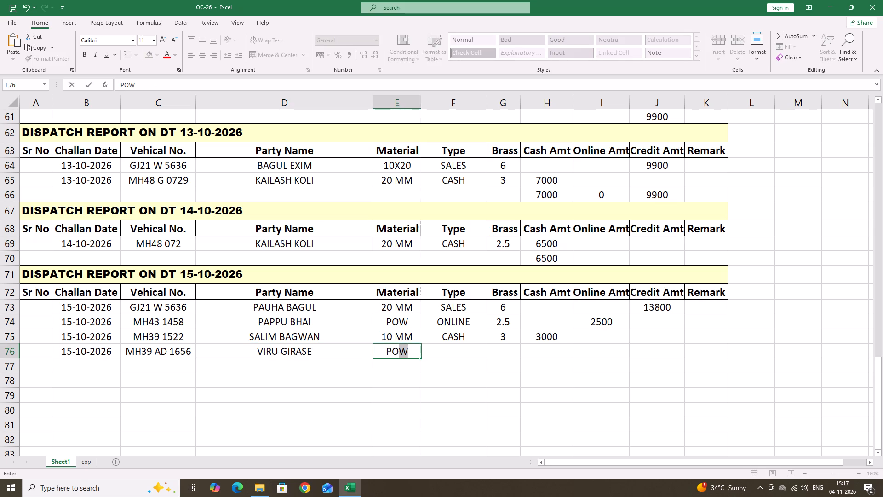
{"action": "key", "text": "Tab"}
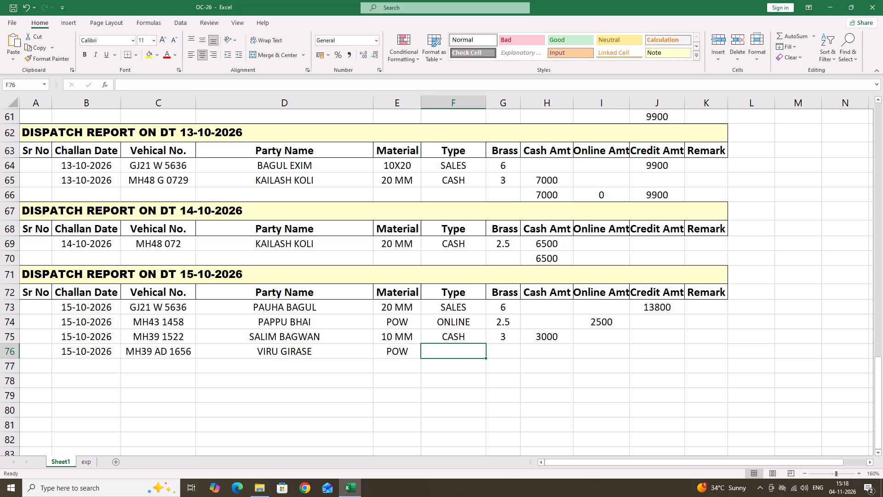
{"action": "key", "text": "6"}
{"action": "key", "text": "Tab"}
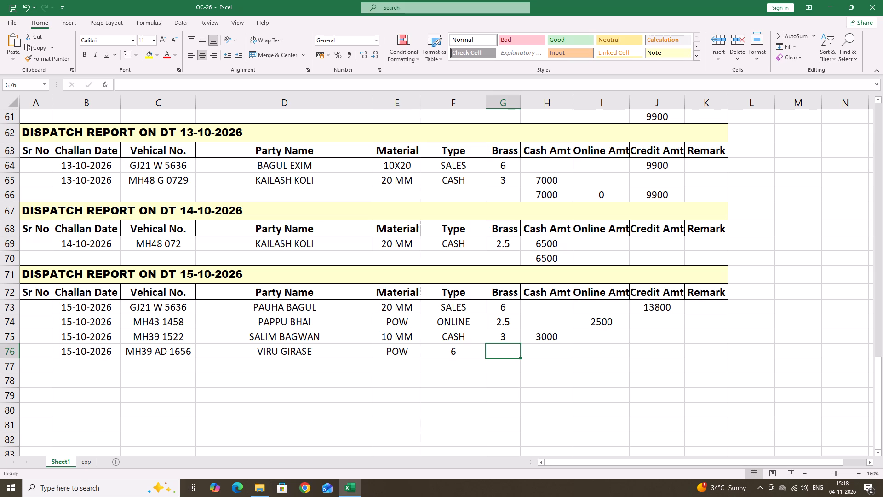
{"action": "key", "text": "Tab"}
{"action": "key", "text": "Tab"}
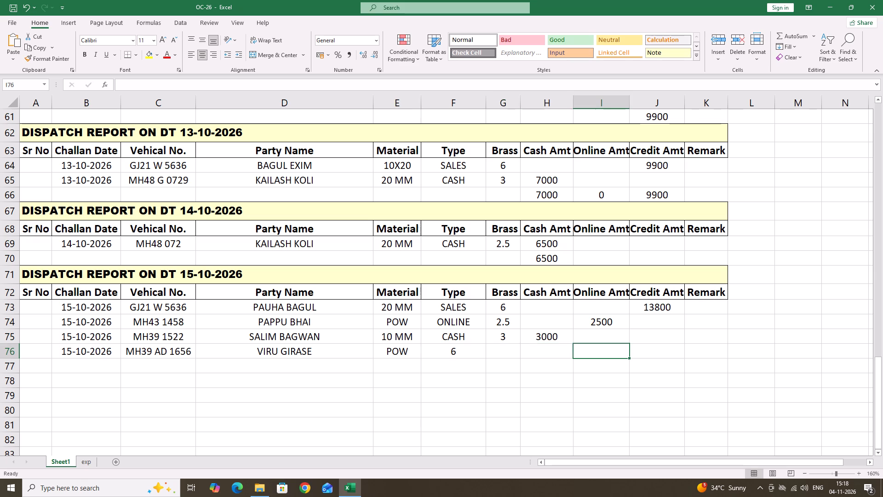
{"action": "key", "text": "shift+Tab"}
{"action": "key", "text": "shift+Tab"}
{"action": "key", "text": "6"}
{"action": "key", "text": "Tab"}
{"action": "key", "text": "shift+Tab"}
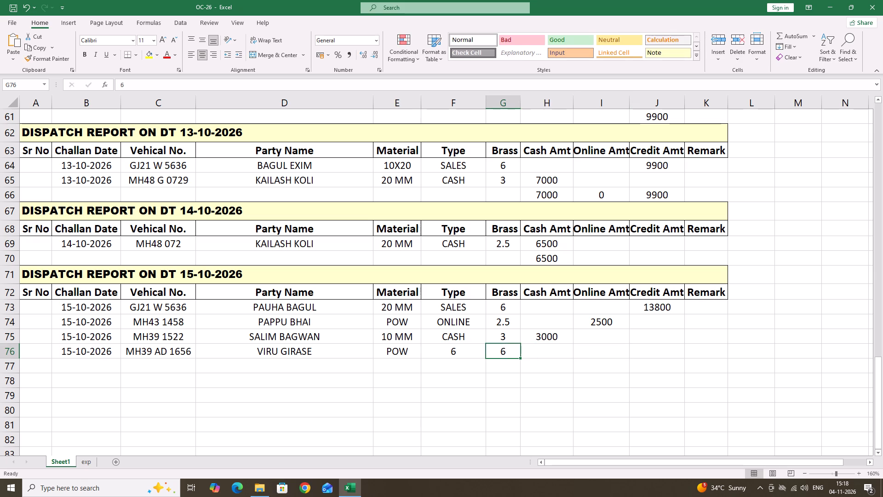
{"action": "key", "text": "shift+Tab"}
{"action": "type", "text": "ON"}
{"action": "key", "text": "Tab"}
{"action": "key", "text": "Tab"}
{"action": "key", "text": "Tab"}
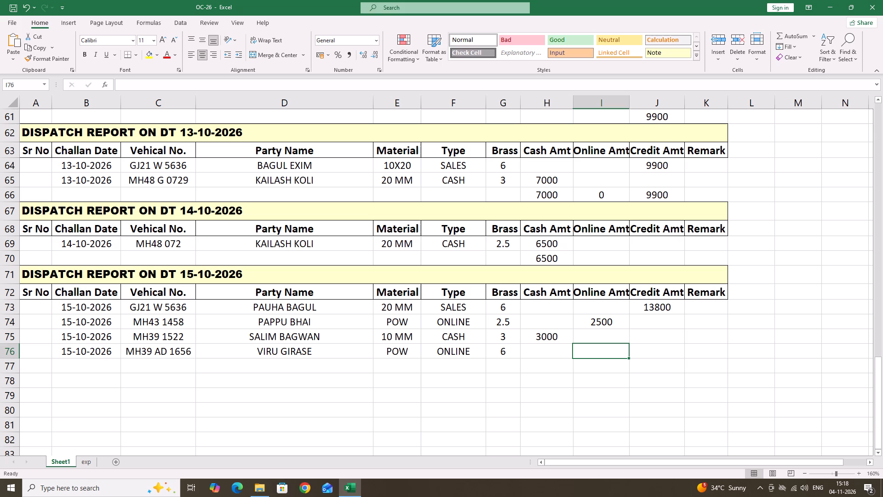
Complete row 76 with an online amount of 6000.
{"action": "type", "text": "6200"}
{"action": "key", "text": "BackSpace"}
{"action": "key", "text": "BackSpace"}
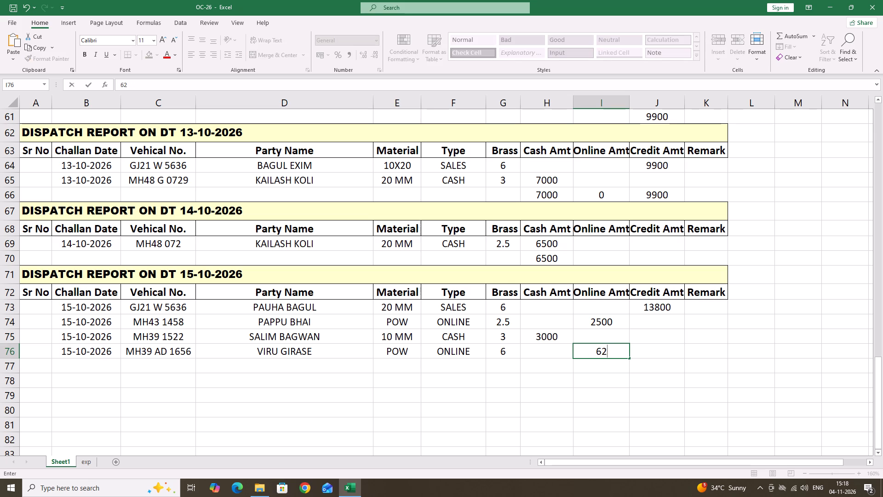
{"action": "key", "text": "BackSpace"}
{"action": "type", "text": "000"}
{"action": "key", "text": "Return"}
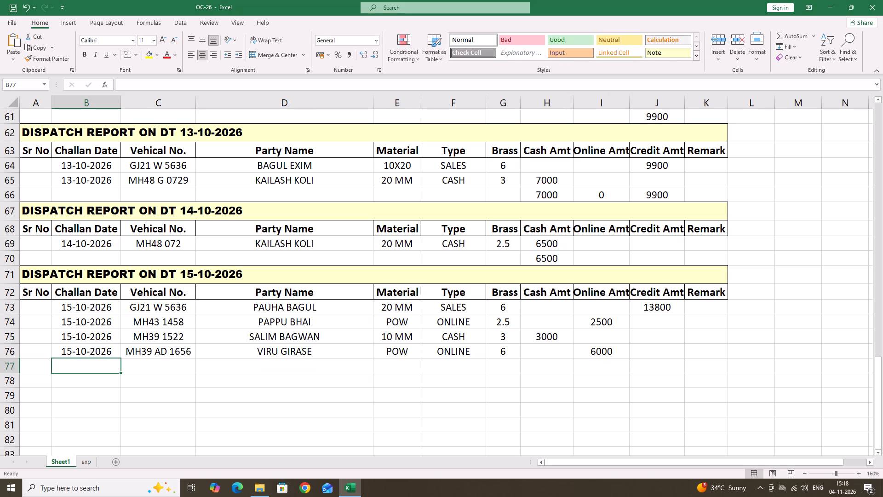
Sum the 15-10-2026 credit amounts in J77 and copy the formula to the cash and online amount cells H77:I77.
{"action": "left_click", "coordinate": [644, 362]}
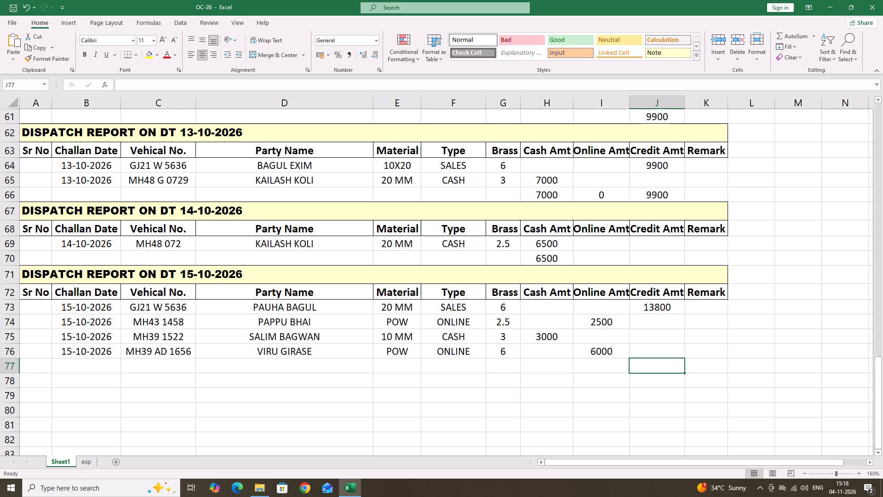
{"action": "left_click", "coordinate": [791, 34]}
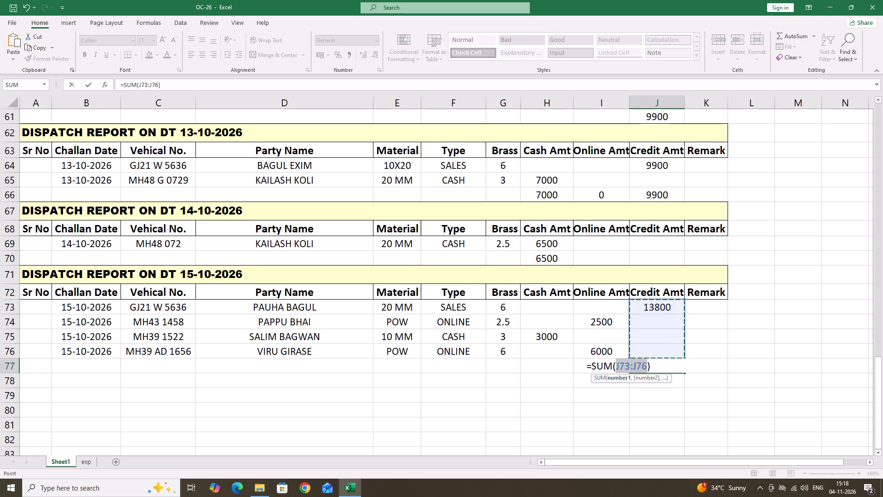
{"action": "key", "text": "Return"}
{"action": "left_click", "coordinate": [642, 366]}
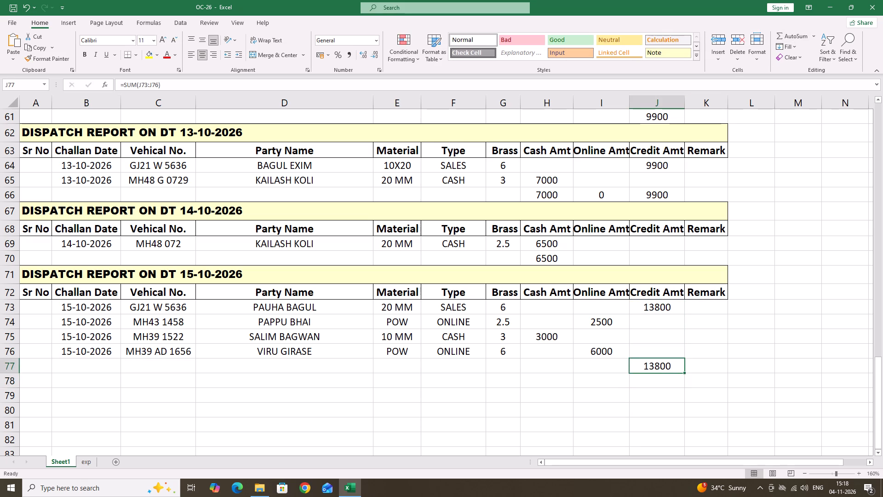
{"action": "key", "text": "ctrl+c"}
{"action": "left_click_drag", "start_coordinate": [559, 367], "coordinate": [597, 365]}
{"action": "key", "text": "ctrl+v"}
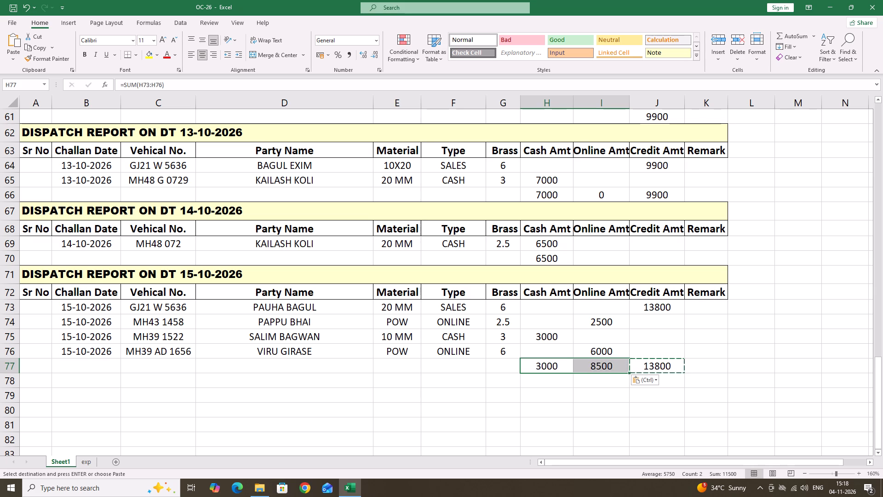
Select the cash, online and credit totals in H77:J77.
{"action": "left_click_drag", "start_coordinate": [553, 365], "coordinate": [655, 369]}
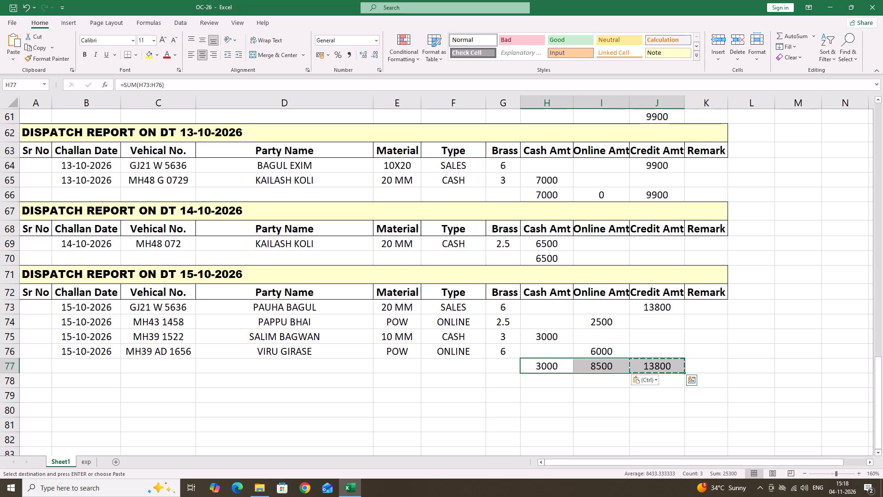
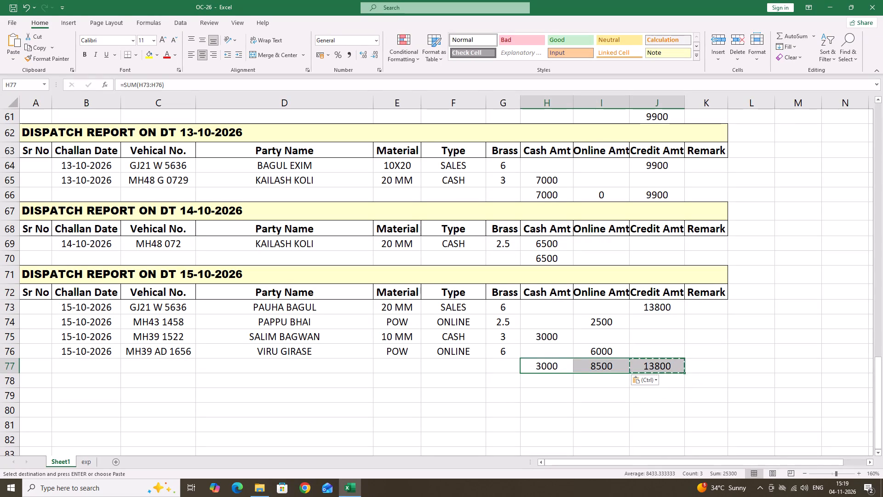
On the exp sheet, enter a 15-10-2026 expense in row 41: JCB AIR CHECK, category JCB, amount 100.
{"action": "left_click", "coordinate": [85, 464]}
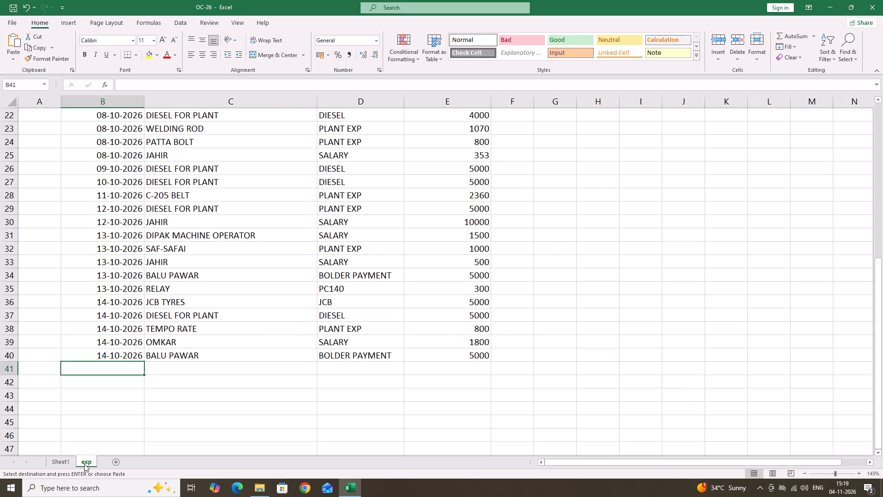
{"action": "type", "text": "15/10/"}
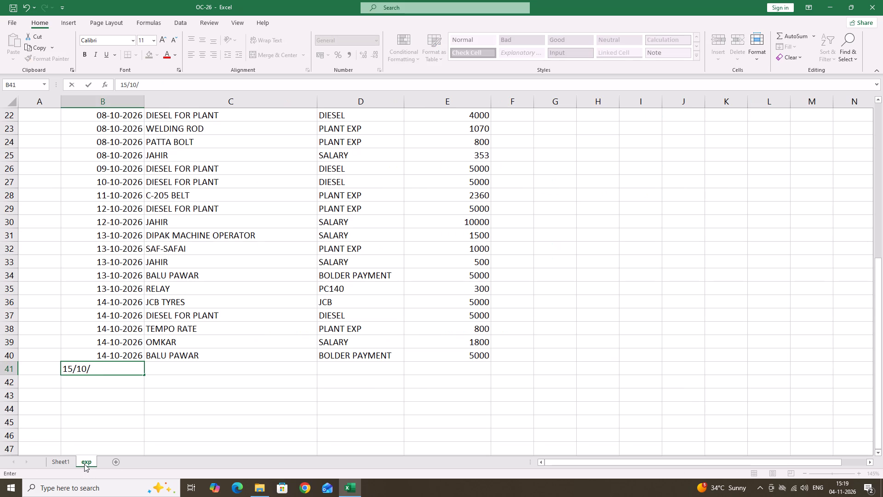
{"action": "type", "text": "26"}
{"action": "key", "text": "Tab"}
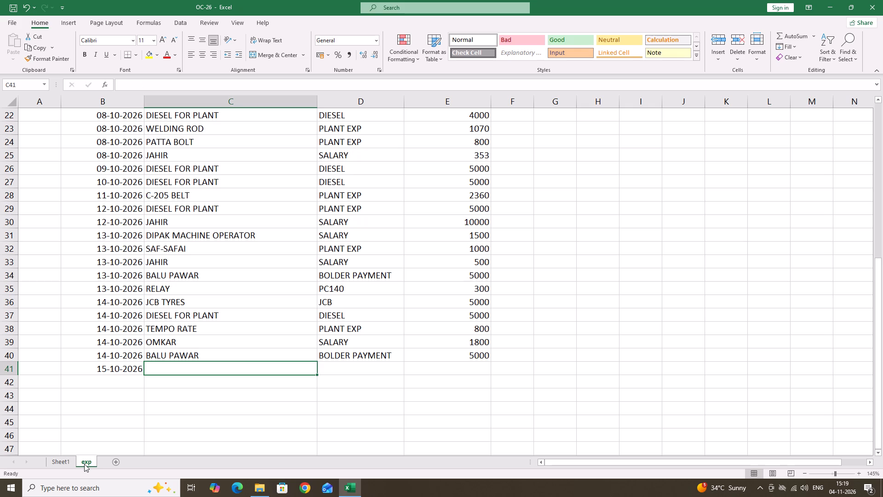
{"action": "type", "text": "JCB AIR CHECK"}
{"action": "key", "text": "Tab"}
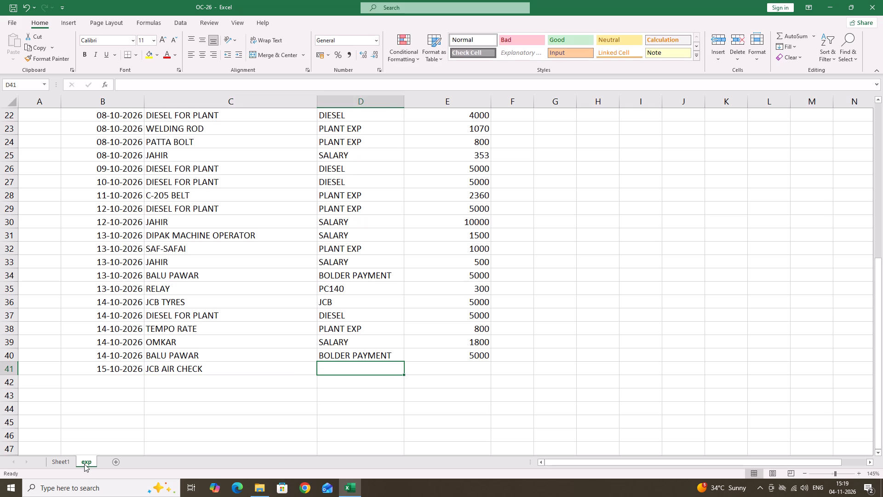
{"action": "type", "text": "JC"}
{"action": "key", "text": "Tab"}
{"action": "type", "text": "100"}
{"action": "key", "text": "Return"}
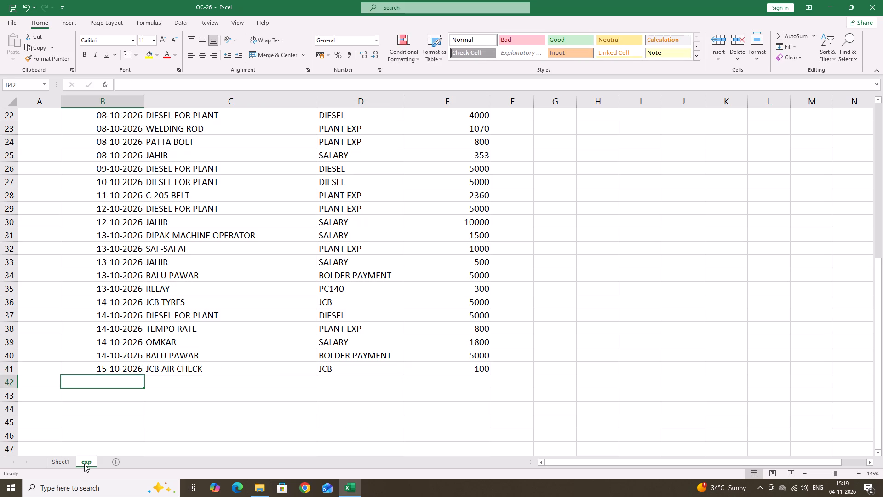
Add a 15-10-2026 expense in row 42 for DIESEL FOR PLANT, category DIESEL, amount 5000.
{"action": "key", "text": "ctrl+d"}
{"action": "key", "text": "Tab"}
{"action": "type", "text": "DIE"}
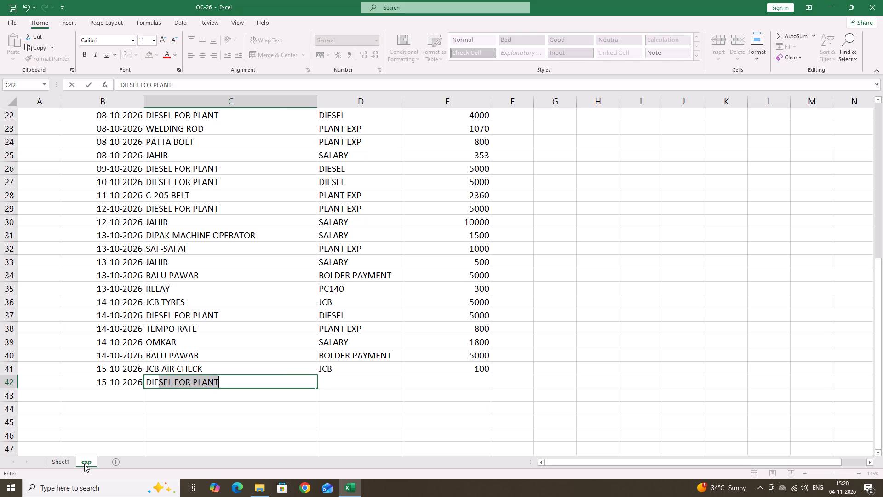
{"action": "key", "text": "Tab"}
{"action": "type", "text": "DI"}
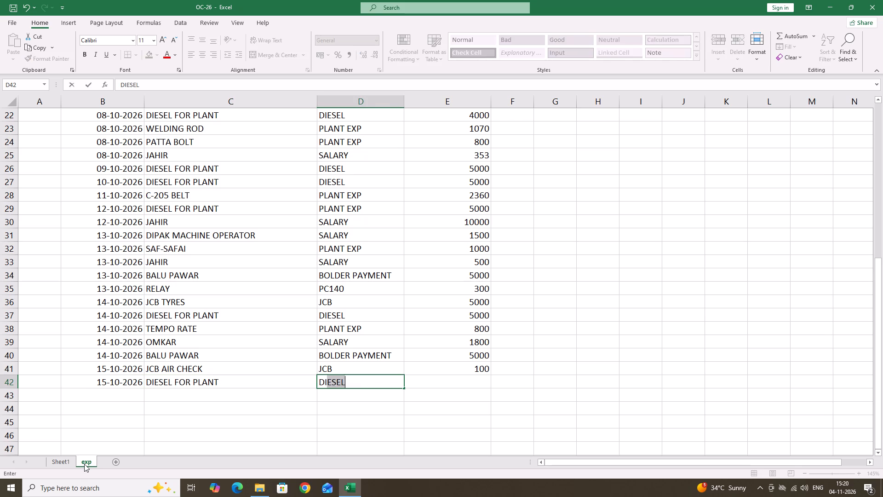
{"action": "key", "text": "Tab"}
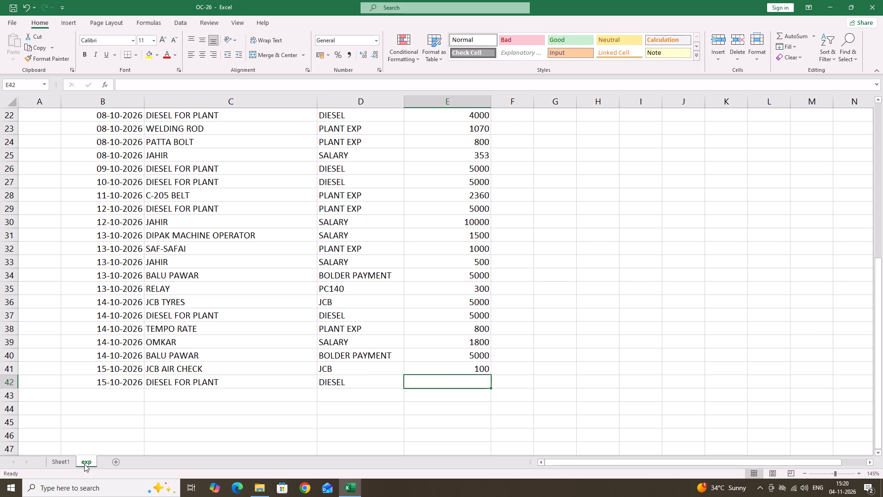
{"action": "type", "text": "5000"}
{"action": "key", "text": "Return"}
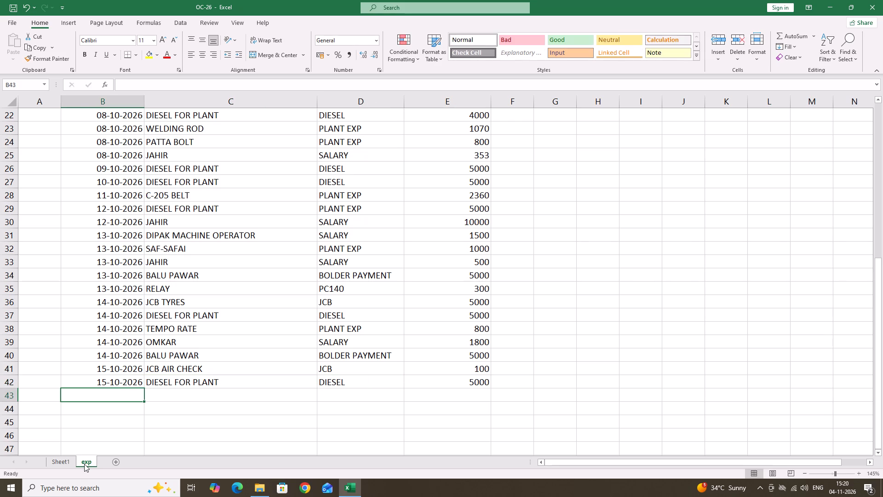
Add a 15-10-2026 BOLDER PAYMENT expense of 3000 in row 43 for the same payee as in row 40.
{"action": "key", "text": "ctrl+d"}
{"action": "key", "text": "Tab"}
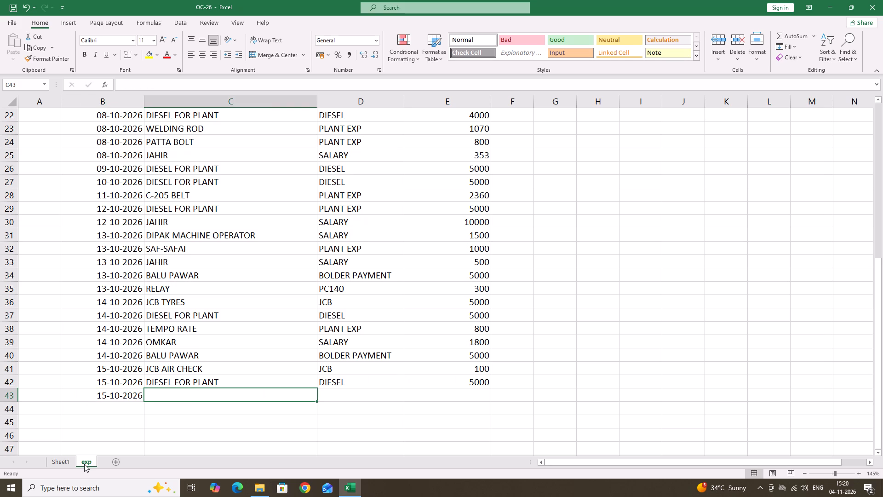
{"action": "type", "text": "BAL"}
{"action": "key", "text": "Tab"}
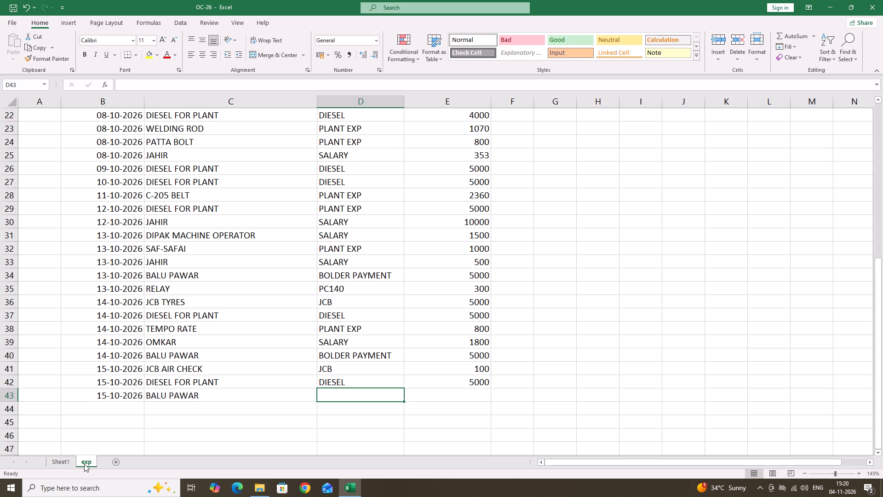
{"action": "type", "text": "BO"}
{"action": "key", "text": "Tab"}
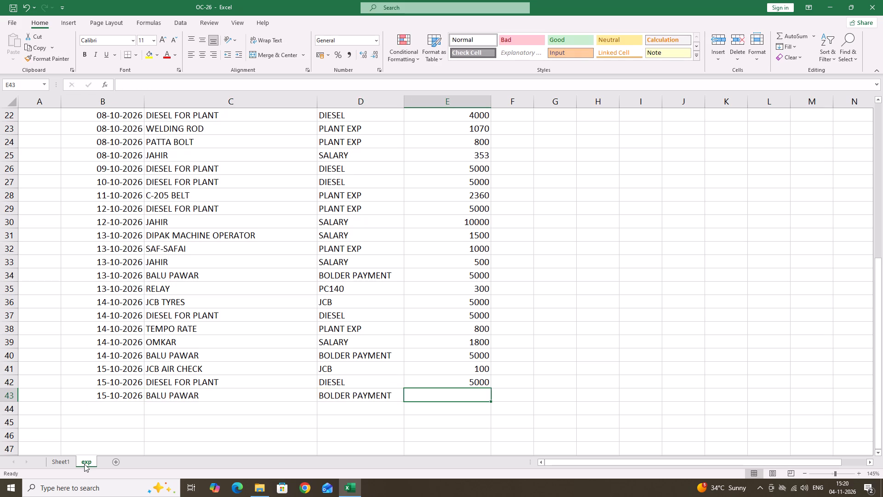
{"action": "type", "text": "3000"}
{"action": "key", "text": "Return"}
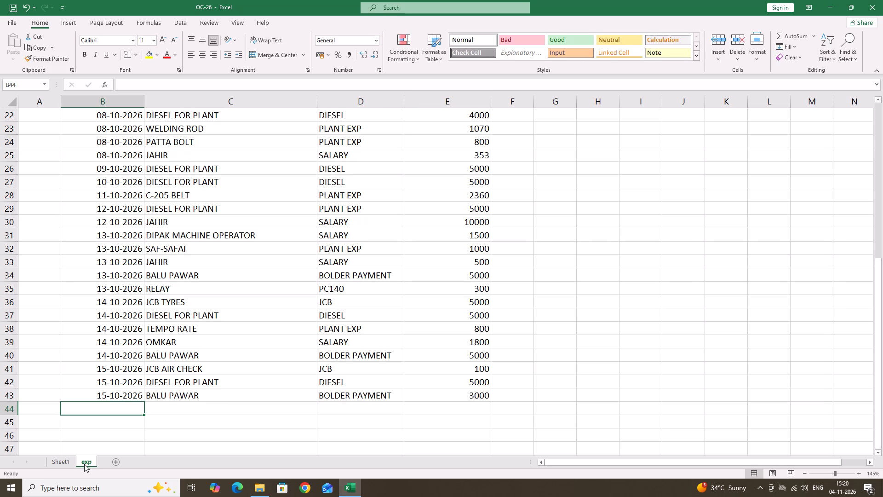
Start row 44 with the date 15-10-2026 and the description NEW MOTOR PURCHASE.
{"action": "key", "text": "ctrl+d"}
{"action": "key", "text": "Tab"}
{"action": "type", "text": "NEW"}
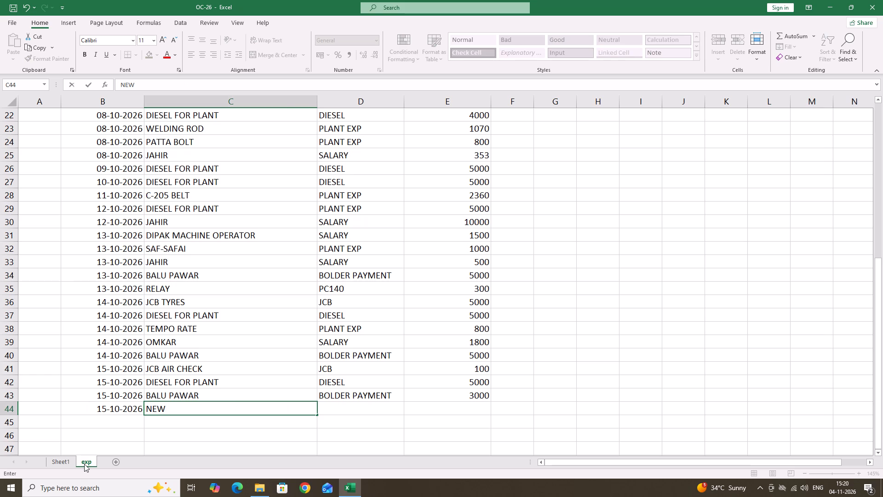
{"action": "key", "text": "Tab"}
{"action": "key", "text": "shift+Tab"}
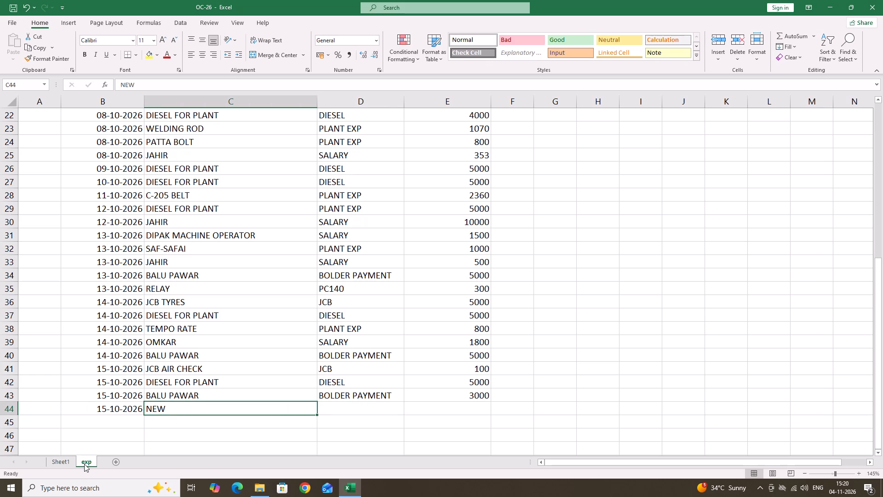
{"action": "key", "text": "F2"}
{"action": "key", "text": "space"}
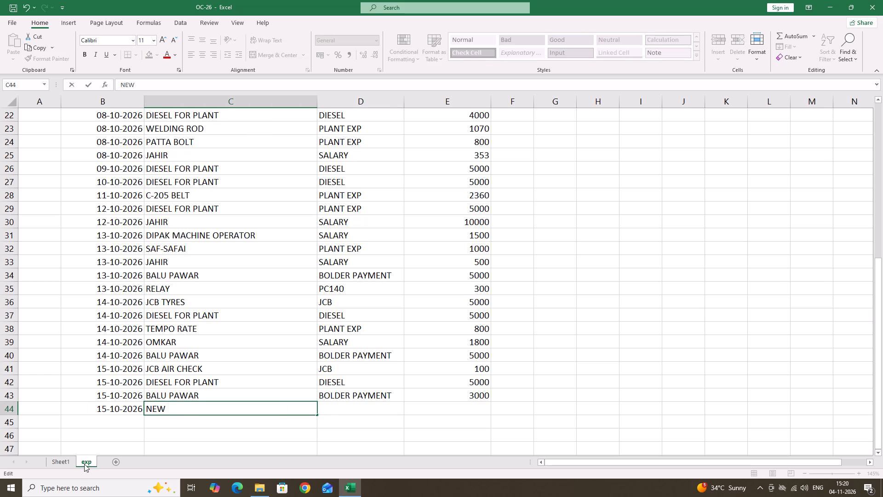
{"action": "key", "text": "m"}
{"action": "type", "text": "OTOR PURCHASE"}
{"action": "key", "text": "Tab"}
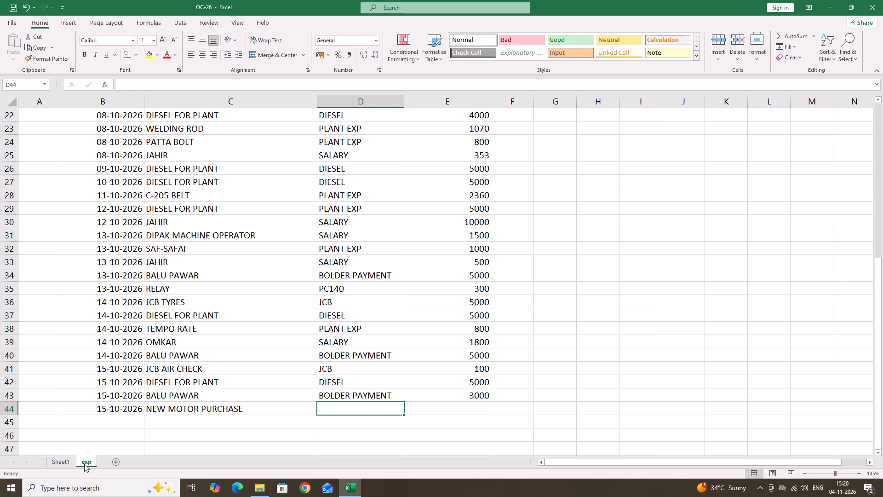
Complete the motor purchase in row 44 with category CUR-2 and amount 25000.
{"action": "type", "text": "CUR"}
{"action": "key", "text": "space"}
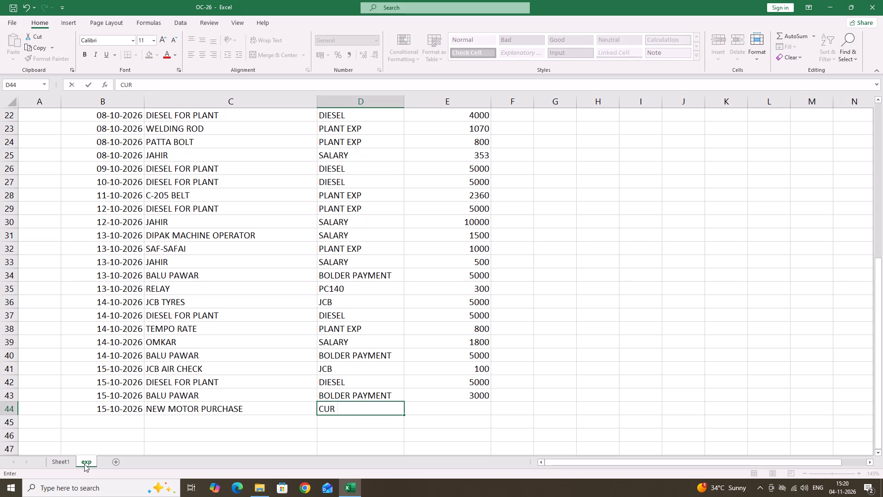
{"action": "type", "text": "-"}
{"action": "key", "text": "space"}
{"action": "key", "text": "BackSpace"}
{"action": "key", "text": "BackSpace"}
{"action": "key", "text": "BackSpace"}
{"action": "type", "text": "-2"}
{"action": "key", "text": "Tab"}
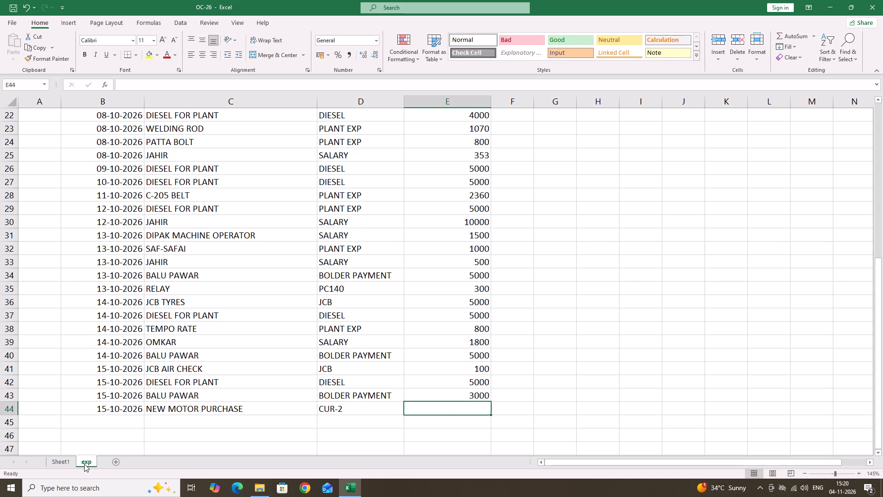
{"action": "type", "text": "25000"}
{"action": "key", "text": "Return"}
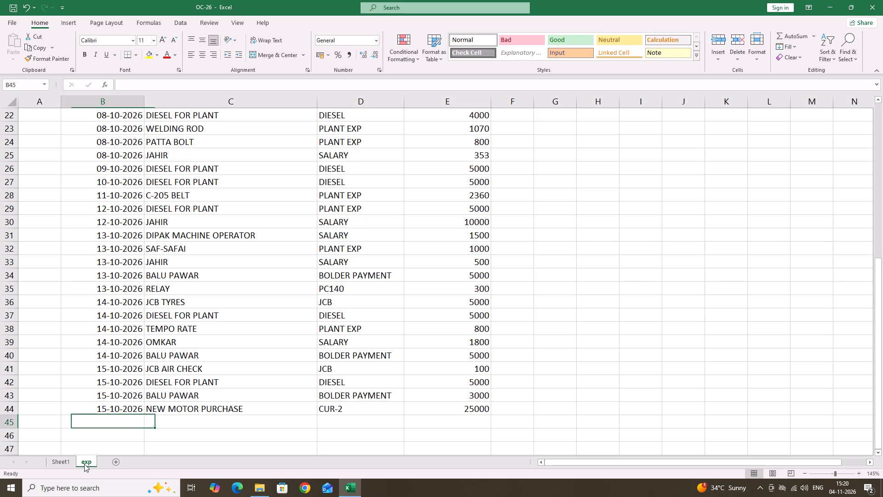
Add a 15-10-2026 expense in row 45 for CONNECTOR & STARTER, category CUR-2, amount 23000.
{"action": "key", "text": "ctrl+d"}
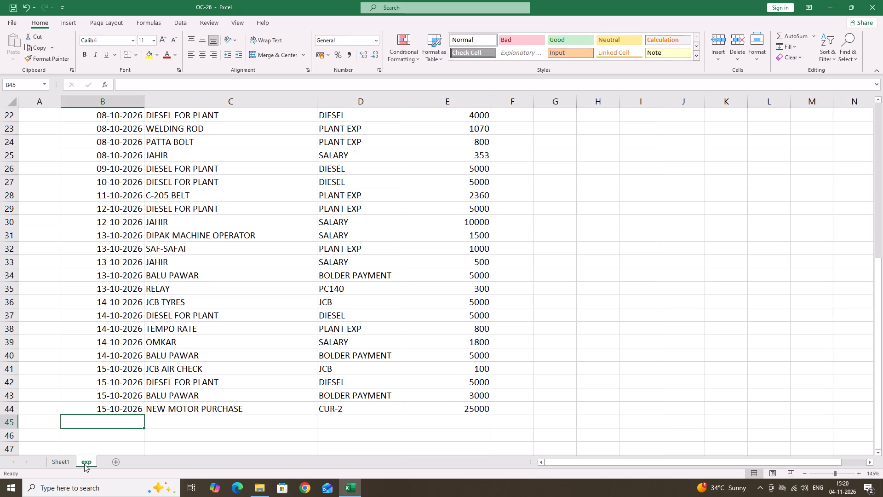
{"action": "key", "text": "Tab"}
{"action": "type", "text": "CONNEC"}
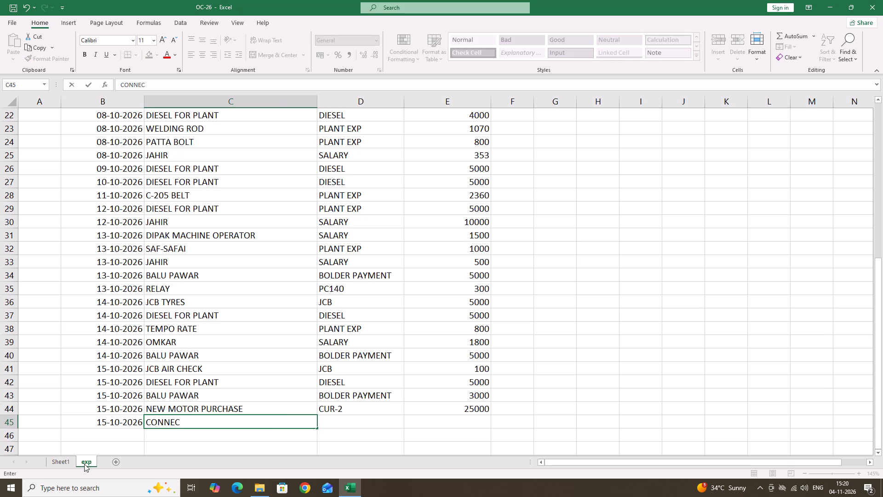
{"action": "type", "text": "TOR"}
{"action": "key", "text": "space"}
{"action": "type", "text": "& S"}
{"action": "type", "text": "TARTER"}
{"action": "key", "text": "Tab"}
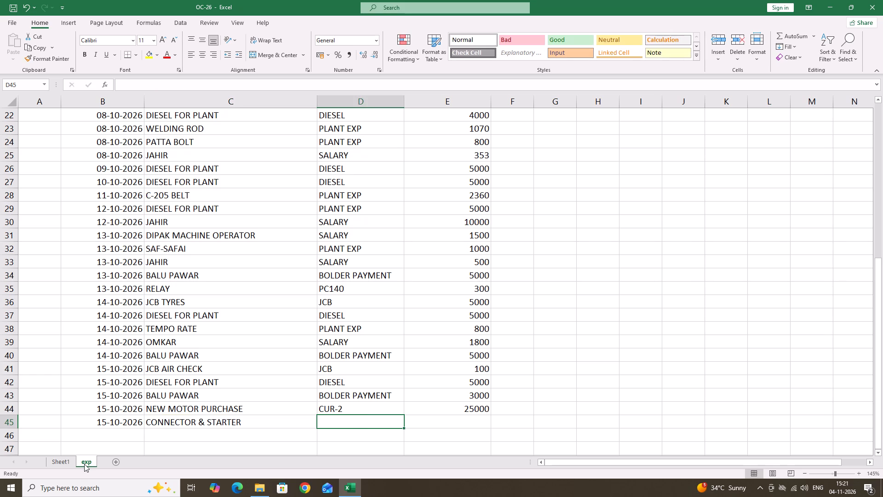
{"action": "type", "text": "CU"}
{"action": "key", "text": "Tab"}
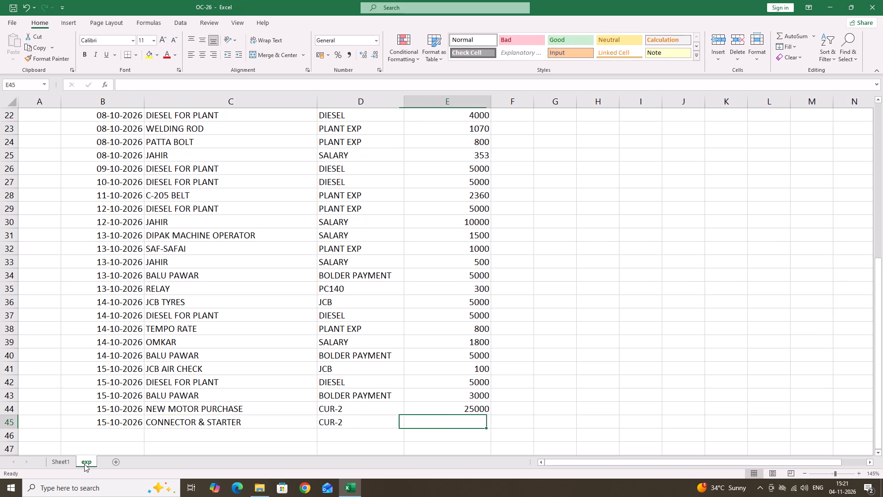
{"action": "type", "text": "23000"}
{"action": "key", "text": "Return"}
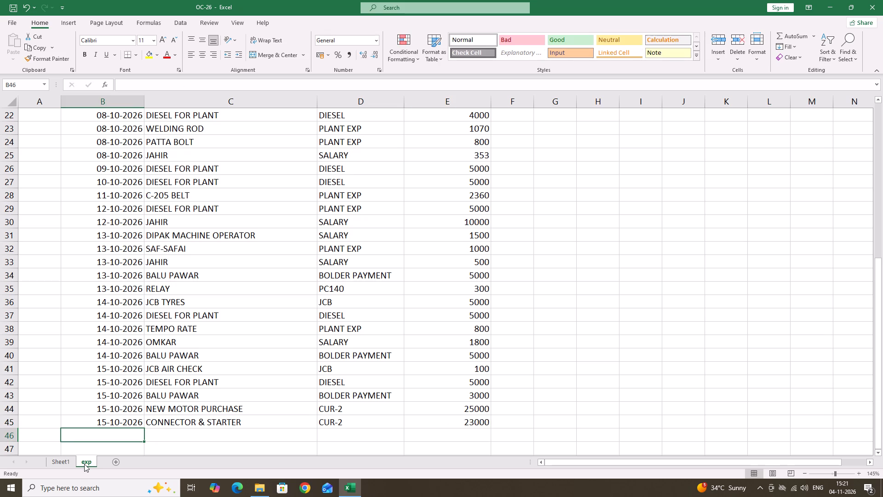
Add a 15-10-2026 expense in row 46 for JCB TYRES, category JCB, amount 5500.
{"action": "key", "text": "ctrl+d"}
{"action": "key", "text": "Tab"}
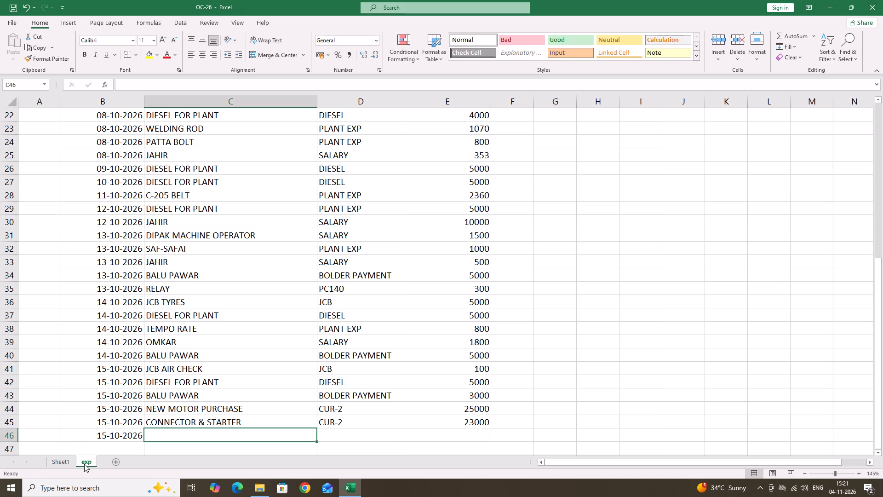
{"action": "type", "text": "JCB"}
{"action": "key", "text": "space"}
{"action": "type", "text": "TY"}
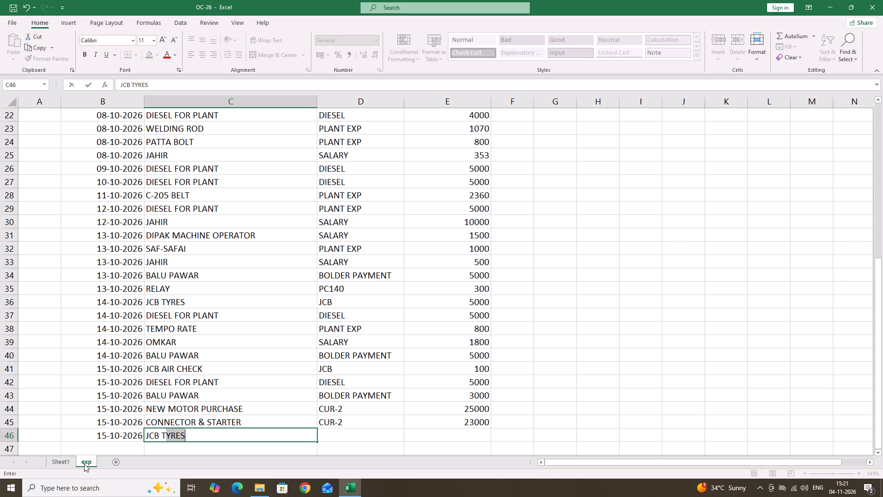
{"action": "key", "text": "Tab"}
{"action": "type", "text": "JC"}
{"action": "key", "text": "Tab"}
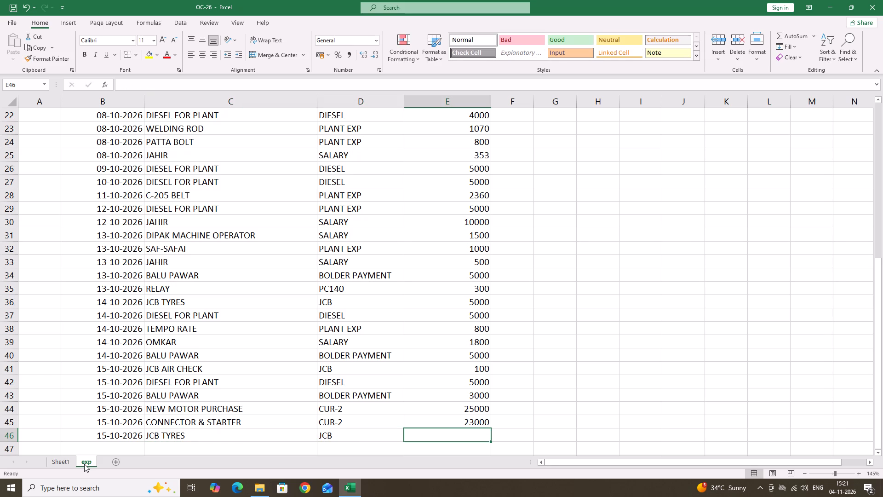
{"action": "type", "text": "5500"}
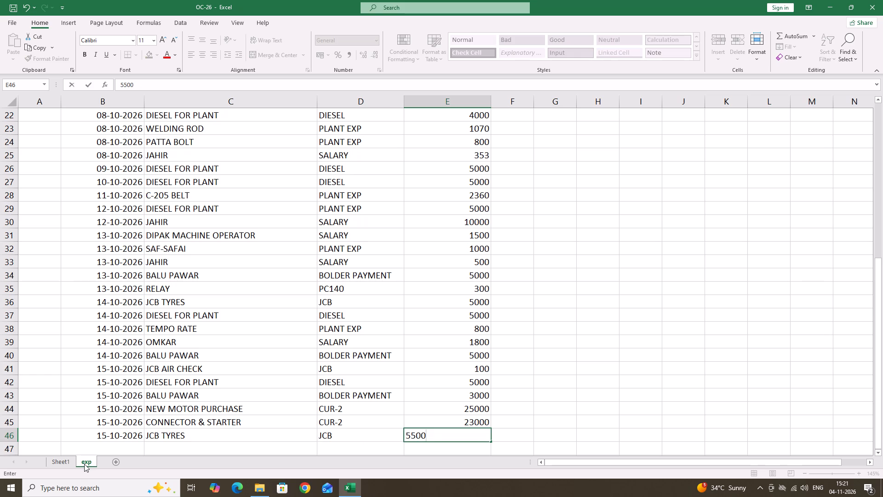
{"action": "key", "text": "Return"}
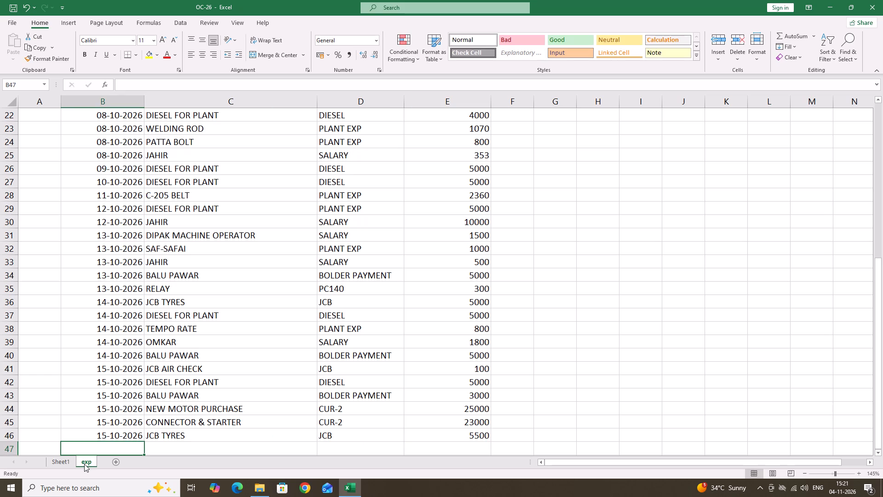
Start row 47 with the date 16-10-2026 and the description DRIVER ENTRY, entering 100 in column D.
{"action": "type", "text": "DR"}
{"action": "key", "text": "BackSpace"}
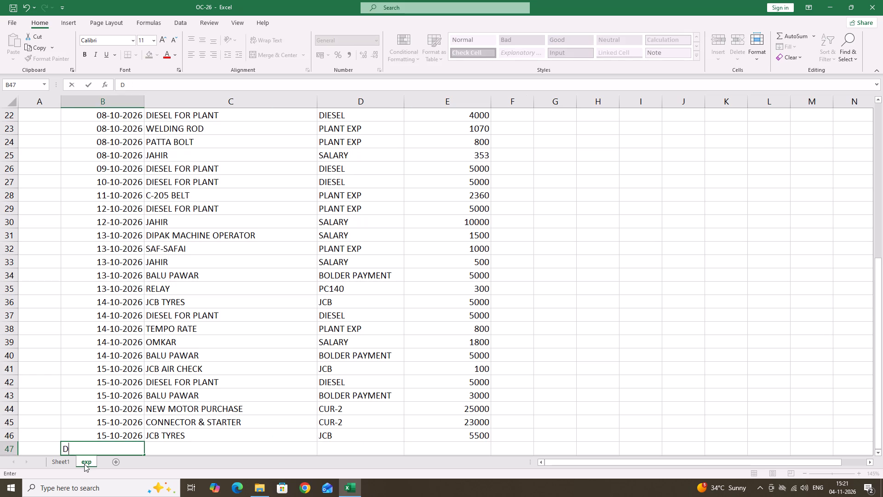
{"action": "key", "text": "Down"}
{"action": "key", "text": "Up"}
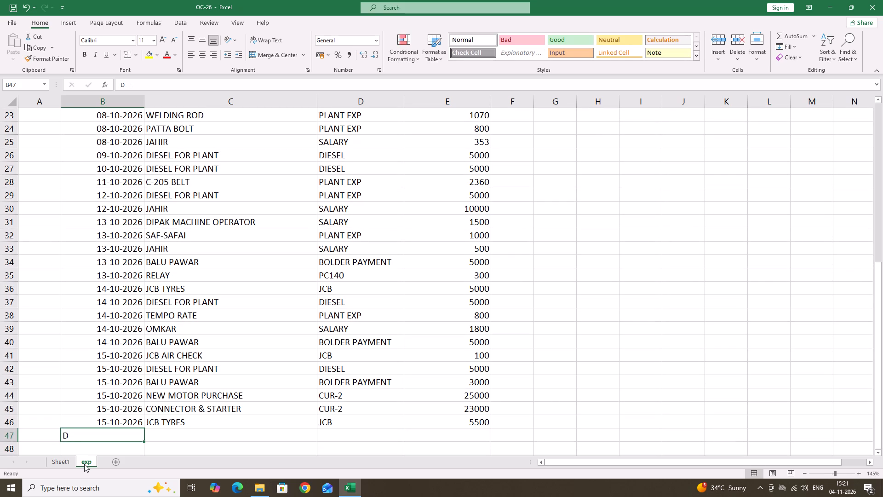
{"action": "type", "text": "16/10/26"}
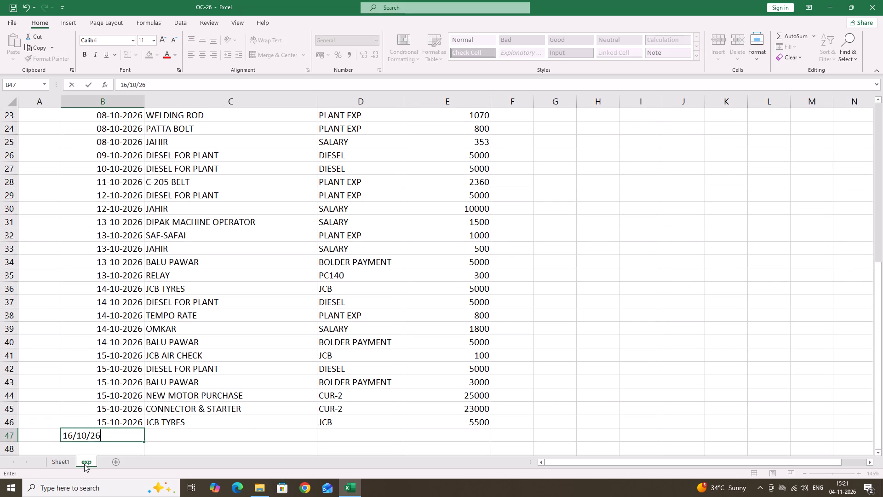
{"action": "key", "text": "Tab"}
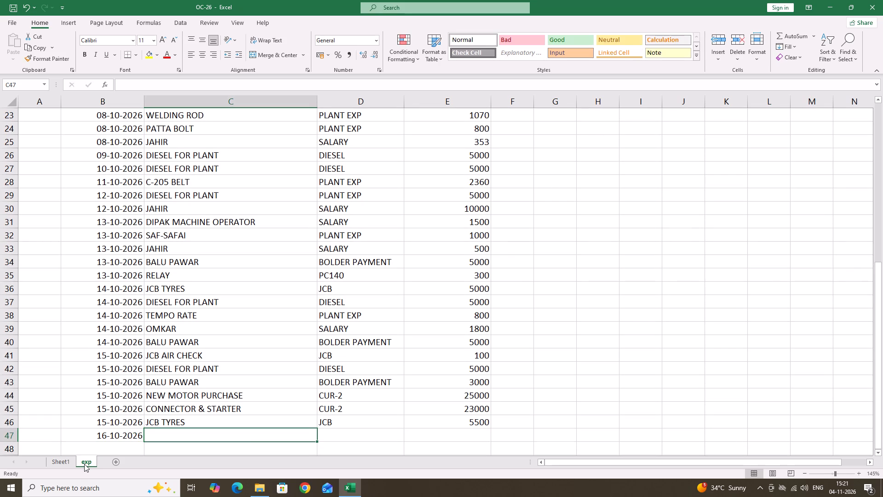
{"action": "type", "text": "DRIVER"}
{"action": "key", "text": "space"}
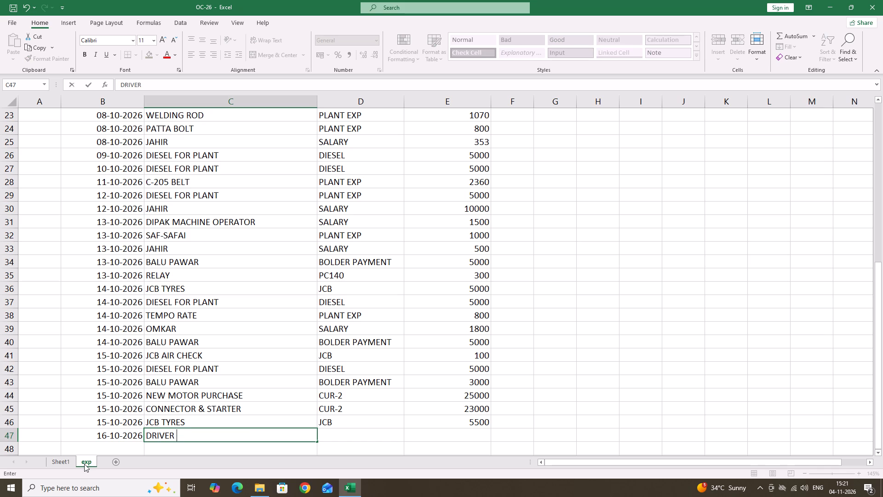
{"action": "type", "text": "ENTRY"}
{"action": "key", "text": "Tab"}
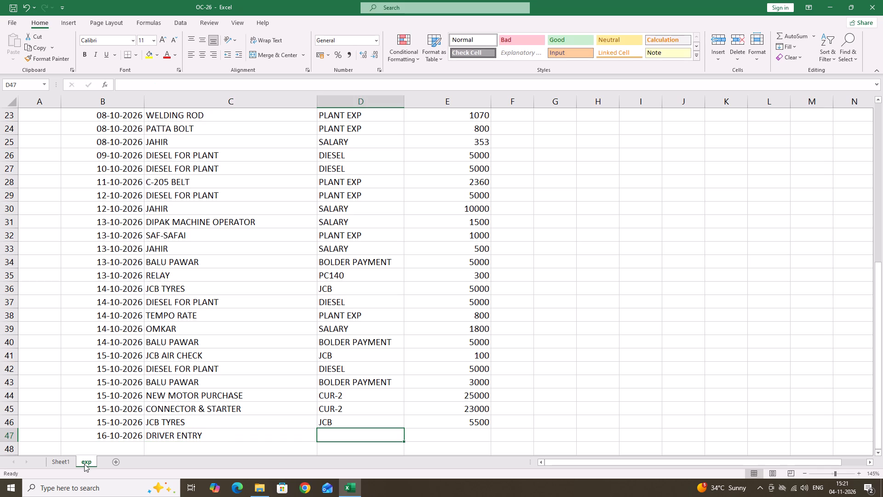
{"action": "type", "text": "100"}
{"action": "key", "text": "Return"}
Add a 16-10-2026 expense in row 48 with the payee's name, category BOLDER PAYMENT and amount 3100.
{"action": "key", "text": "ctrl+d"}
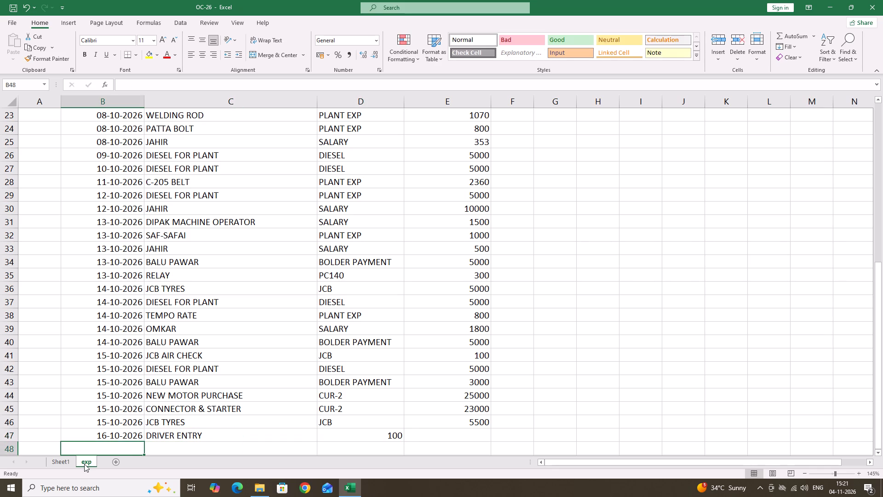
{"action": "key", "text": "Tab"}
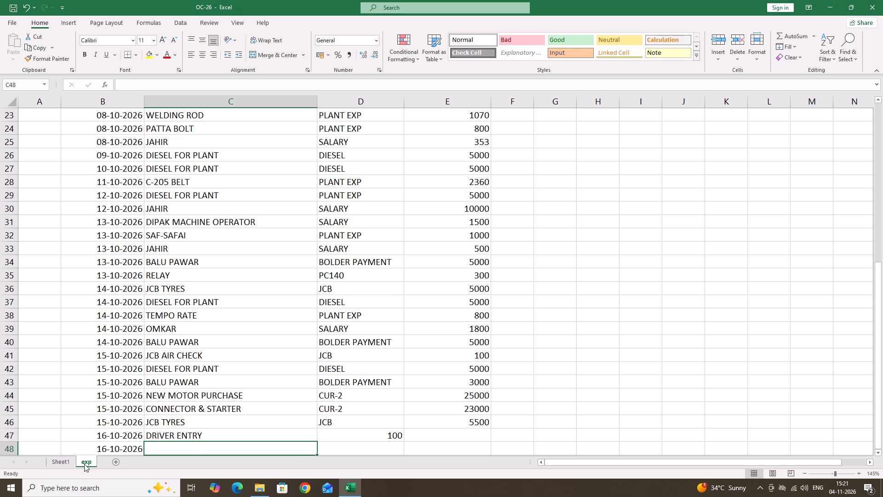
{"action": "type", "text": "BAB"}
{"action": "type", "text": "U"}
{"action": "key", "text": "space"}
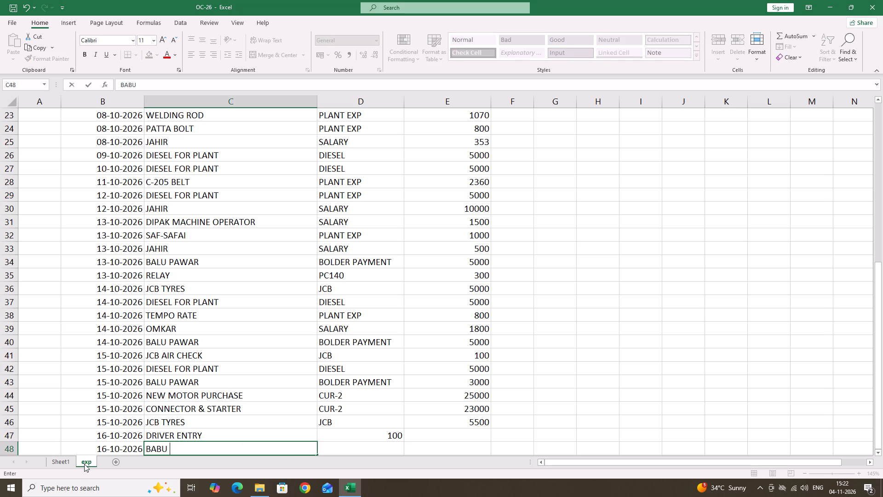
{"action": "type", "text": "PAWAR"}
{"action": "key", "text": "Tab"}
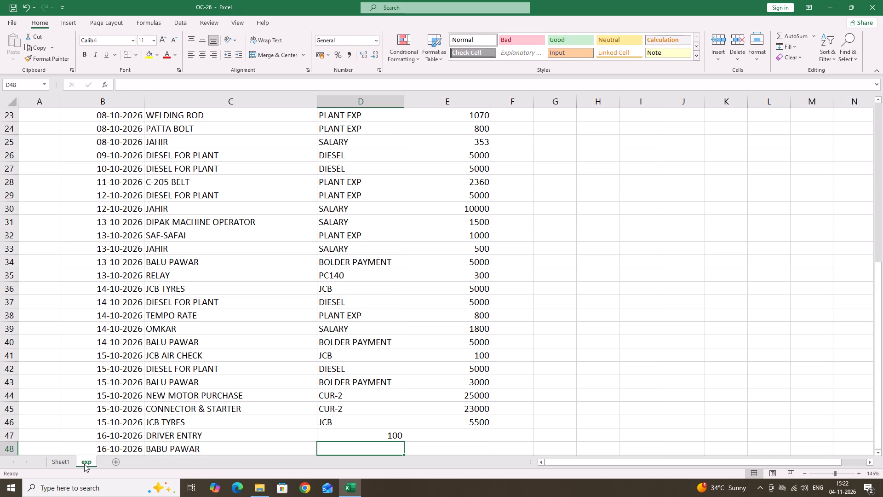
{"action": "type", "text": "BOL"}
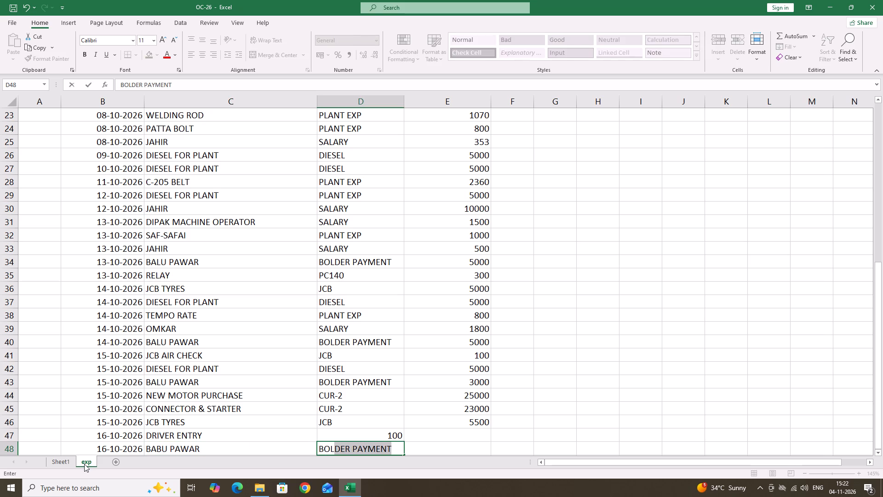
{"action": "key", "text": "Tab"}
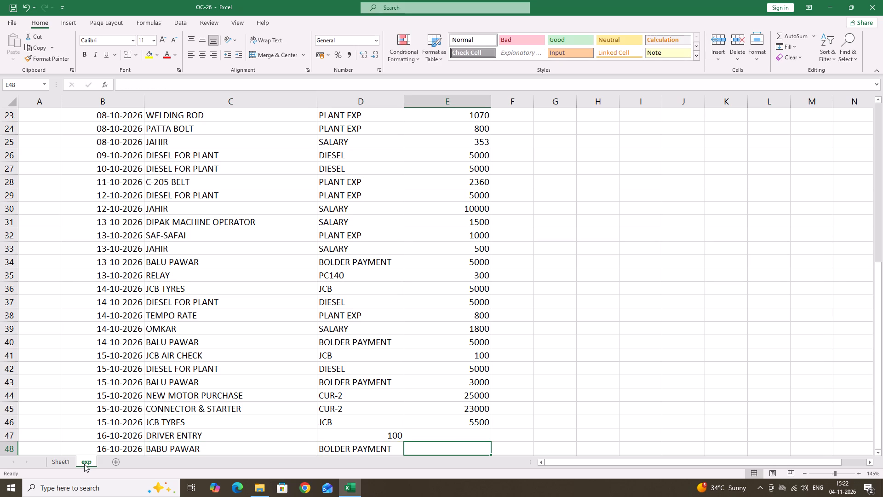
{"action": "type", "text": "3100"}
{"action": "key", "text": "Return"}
Correct the DRIVER ENTRY expense in row 47 to category OFFICE EXP with the amount 100 in column E.
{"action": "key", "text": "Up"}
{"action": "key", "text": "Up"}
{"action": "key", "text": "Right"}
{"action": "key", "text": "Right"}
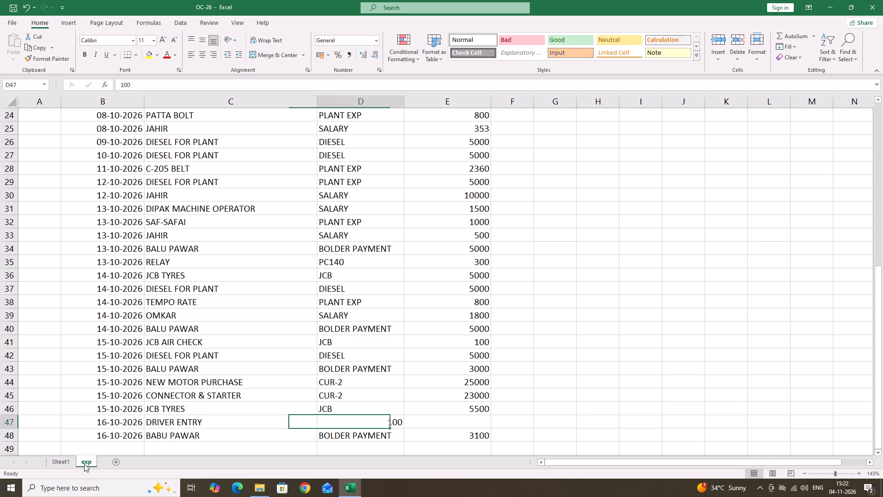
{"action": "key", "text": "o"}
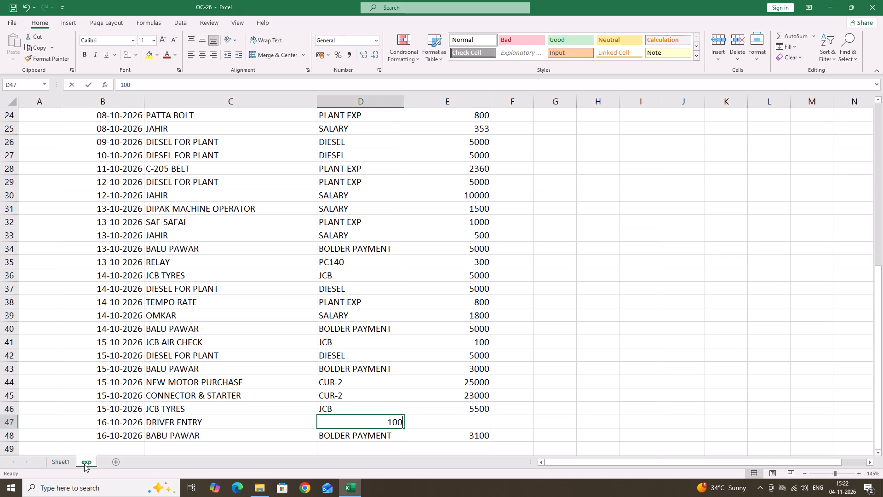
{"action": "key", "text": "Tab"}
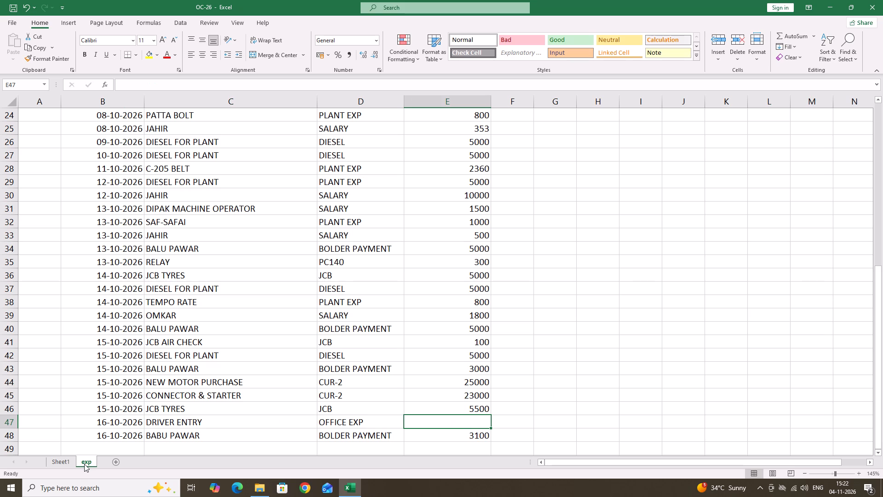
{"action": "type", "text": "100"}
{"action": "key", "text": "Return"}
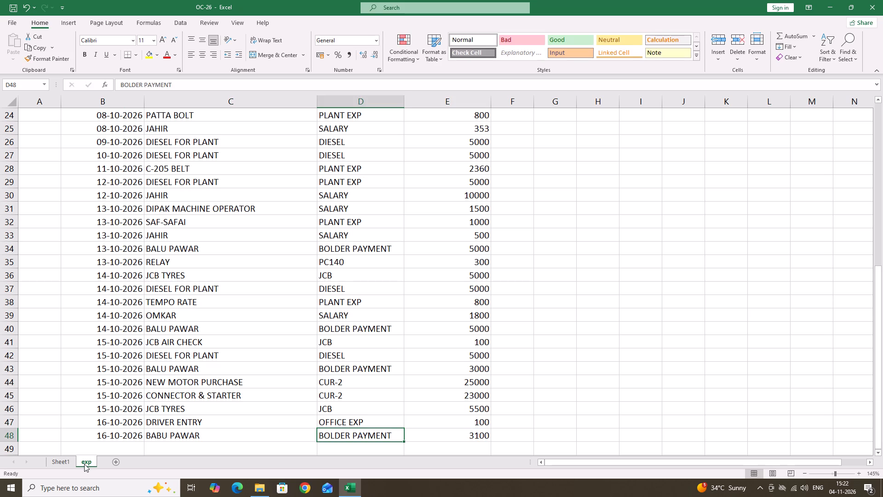
Add a 16-10-2026 expense in row 49 for DIESEL FOR PLANT, category DIESEL, amount 5000.
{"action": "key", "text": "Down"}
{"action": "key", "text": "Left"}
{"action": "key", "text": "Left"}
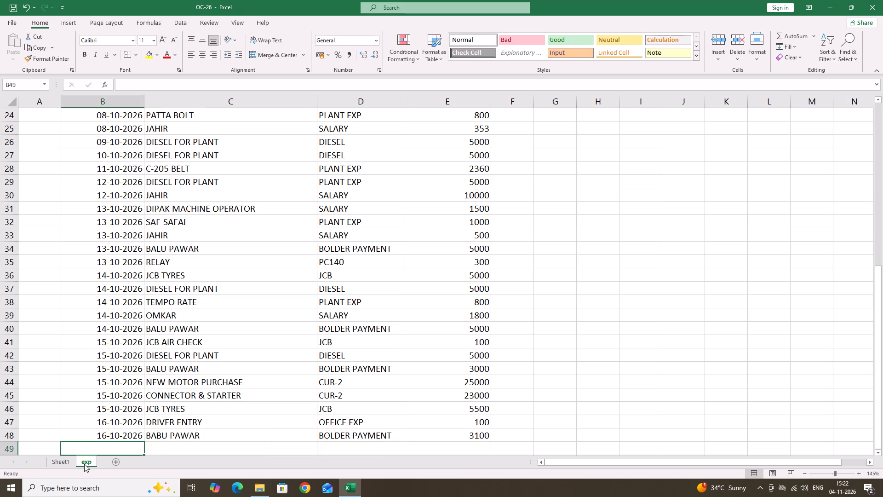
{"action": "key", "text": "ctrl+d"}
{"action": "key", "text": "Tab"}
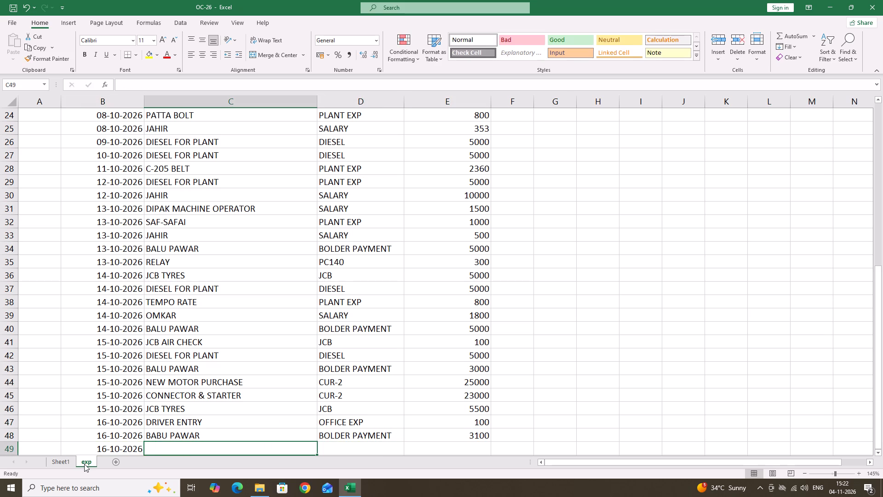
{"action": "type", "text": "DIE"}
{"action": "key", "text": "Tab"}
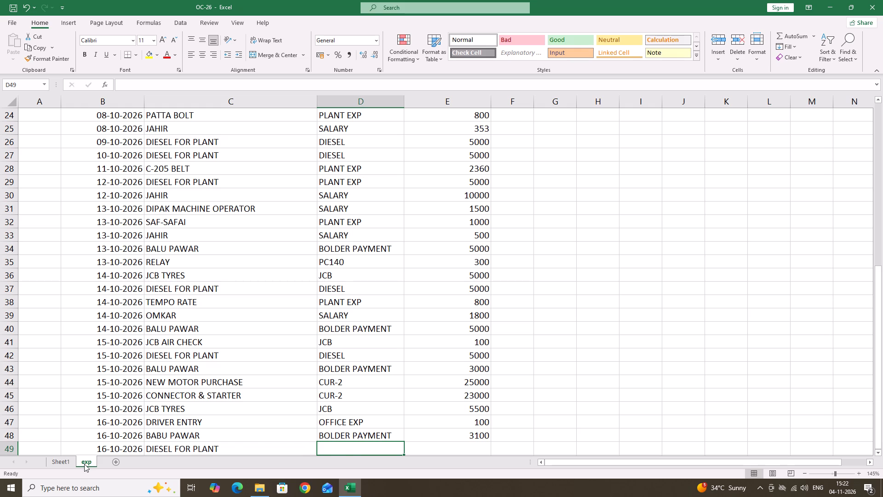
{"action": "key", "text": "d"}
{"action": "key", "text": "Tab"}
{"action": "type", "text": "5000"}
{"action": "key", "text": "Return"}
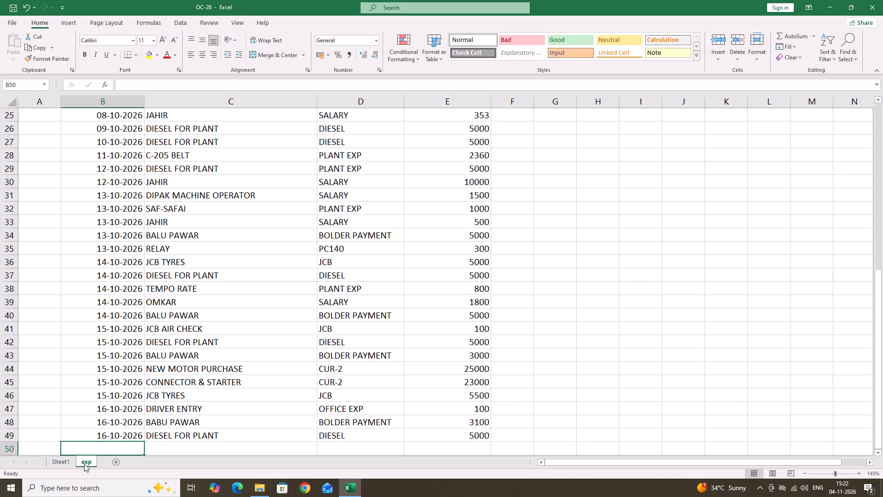
Fill the date 16-10-2026 from the row above into row 50.
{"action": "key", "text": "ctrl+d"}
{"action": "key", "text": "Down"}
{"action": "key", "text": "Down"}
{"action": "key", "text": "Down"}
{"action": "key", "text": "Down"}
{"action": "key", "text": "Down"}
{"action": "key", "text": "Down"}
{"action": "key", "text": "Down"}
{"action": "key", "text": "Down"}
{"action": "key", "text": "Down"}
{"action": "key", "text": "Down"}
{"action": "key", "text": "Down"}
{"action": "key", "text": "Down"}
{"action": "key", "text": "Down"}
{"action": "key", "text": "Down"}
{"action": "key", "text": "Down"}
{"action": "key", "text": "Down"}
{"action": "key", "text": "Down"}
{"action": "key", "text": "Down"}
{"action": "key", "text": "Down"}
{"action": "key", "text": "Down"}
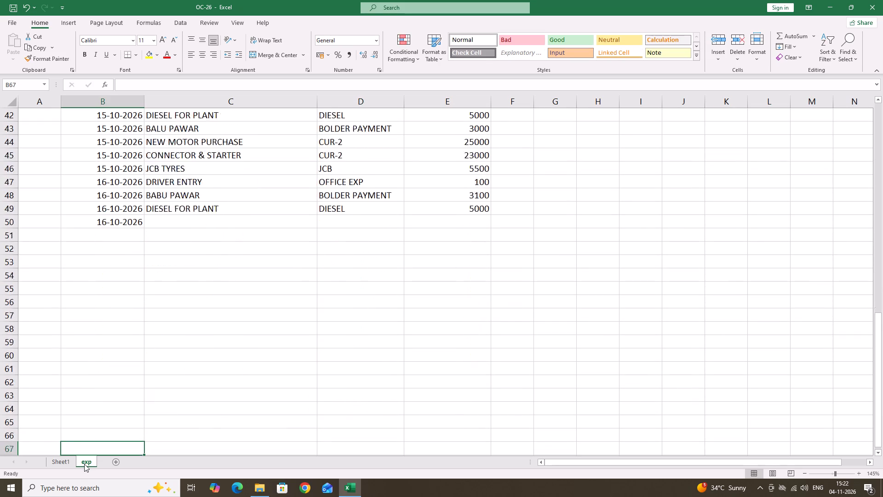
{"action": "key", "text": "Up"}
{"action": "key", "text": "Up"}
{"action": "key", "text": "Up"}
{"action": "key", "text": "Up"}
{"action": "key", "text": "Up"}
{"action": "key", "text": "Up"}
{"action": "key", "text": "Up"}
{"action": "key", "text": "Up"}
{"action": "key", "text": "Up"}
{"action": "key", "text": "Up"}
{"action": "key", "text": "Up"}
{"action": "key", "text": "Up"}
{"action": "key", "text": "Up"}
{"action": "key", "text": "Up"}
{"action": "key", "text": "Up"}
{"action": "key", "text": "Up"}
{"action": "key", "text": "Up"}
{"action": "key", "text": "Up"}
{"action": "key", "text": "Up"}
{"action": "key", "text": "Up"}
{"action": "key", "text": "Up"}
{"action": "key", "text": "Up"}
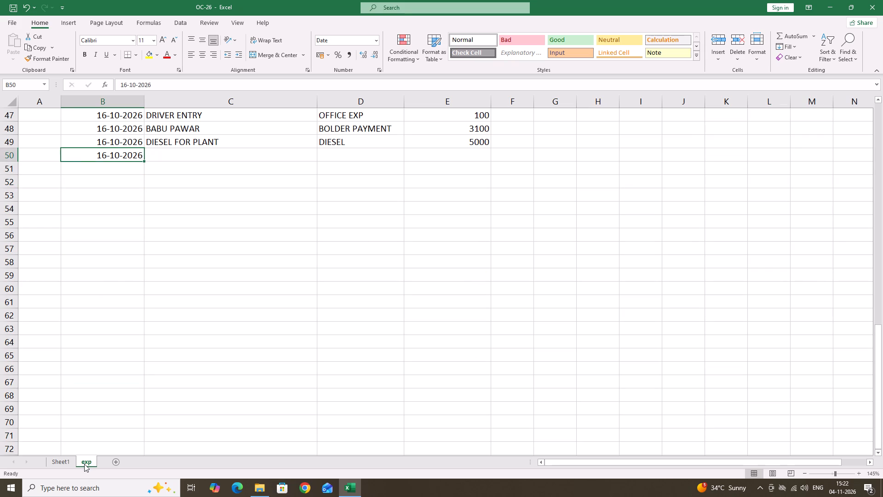
Complete the 16-10-2026 expense in row 50 with the employee's name, category SALARY and amount 5000.
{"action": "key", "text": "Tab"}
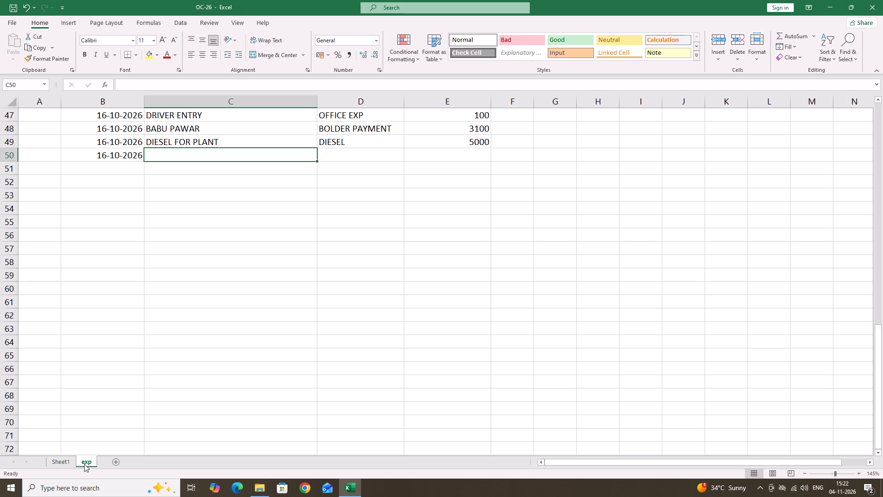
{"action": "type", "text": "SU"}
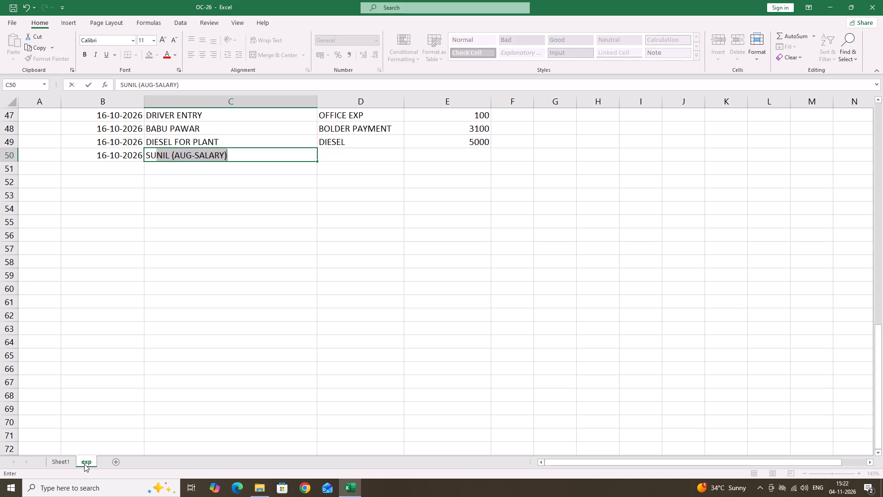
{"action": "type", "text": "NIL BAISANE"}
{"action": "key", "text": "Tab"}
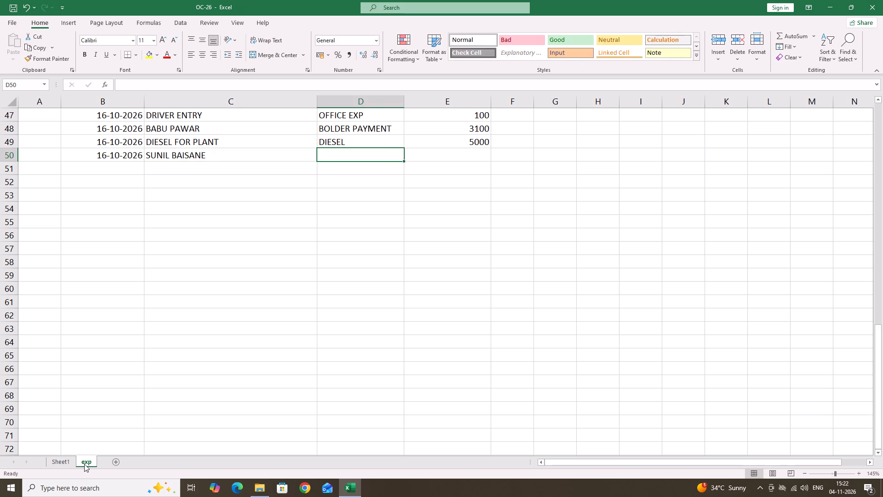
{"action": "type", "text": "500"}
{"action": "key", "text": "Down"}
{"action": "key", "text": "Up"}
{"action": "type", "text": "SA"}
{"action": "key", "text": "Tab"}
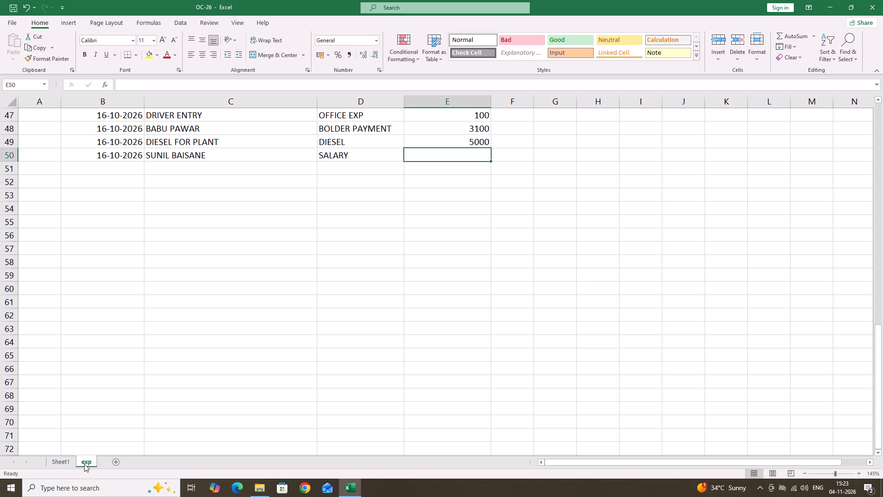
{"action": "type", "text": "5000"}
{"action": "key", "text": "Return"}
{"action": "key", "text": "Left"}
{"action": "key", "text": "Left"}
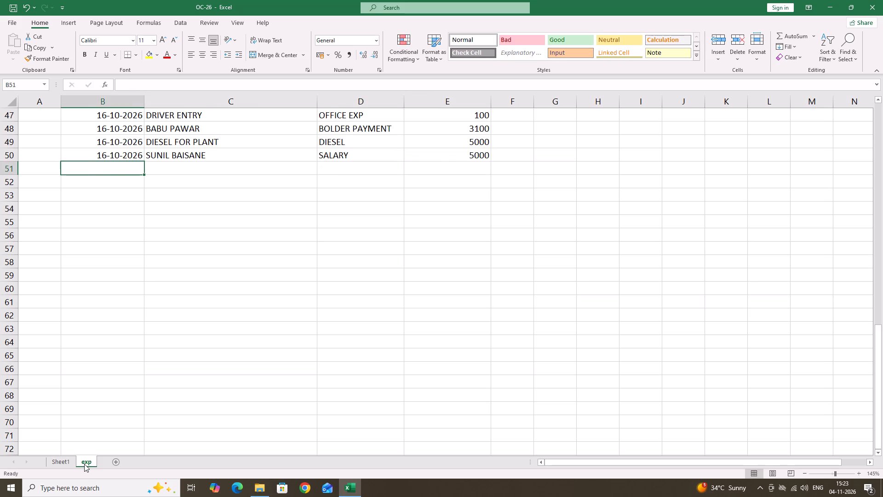
Add a 16-10-2026 expense in row 51 for RELAY, category CUR-2, amount 1200, filling the date from the row above.
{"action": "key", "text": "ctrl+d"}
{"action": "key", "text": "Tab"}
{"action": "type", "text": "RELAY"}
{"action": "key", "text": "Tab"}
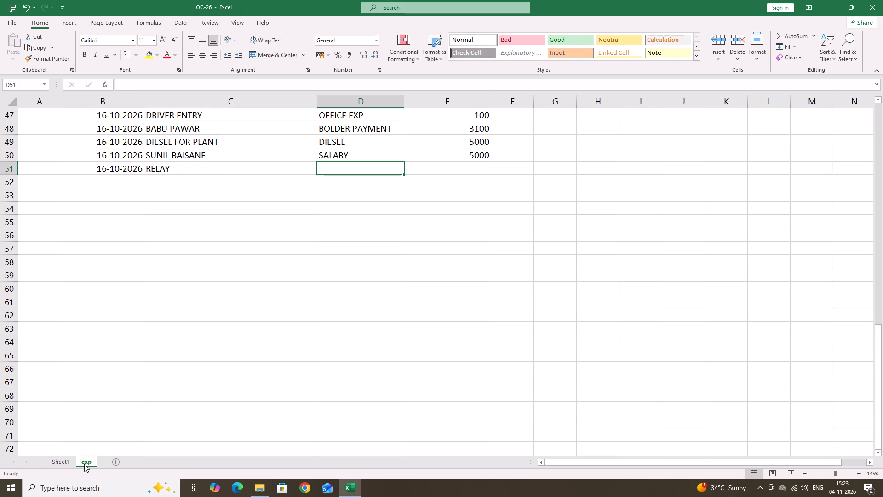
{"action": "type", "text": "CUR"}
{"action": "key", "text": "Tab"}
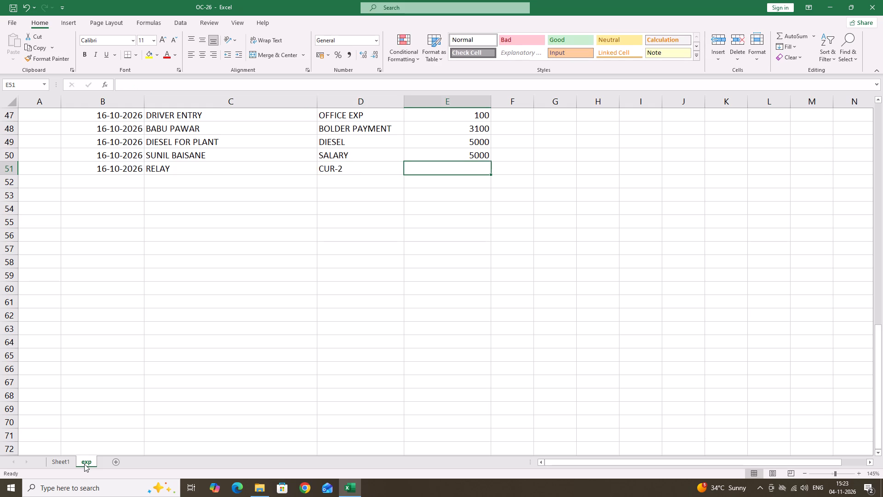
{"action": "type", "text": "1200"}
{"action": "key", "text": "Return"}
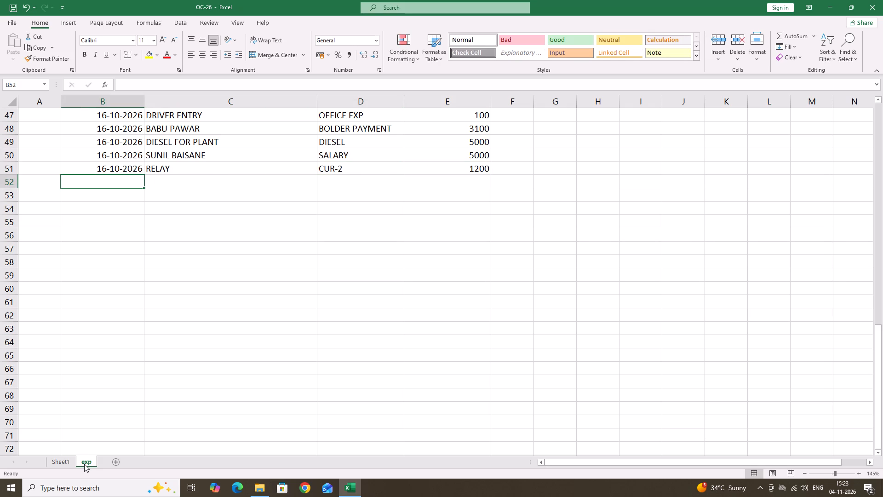
Start the next expense in row 52 with the date 16-10-2026 filled from above and the description ELECTRICIAN.
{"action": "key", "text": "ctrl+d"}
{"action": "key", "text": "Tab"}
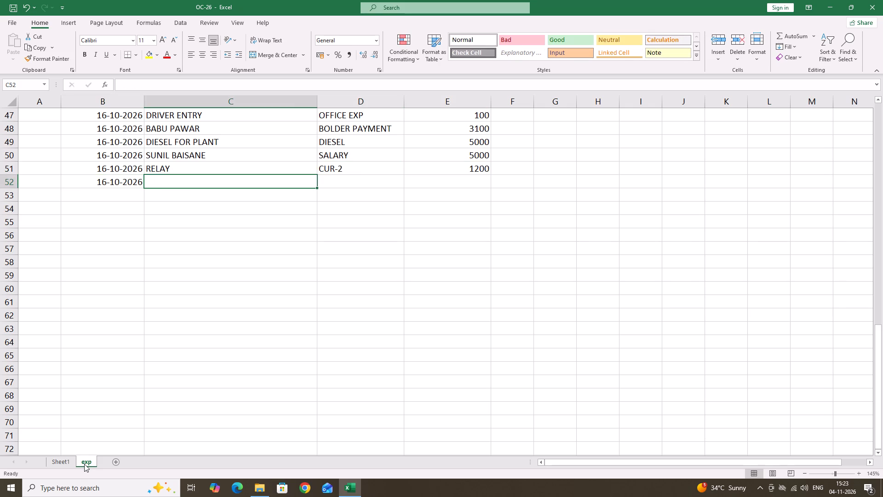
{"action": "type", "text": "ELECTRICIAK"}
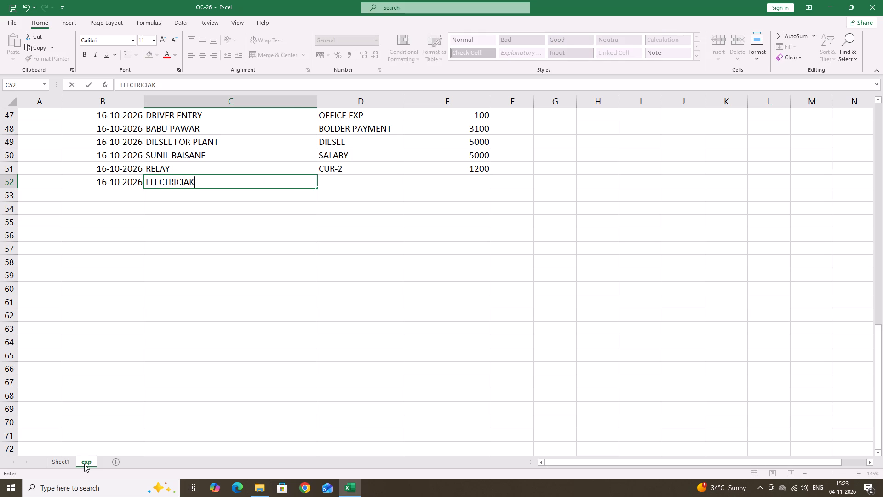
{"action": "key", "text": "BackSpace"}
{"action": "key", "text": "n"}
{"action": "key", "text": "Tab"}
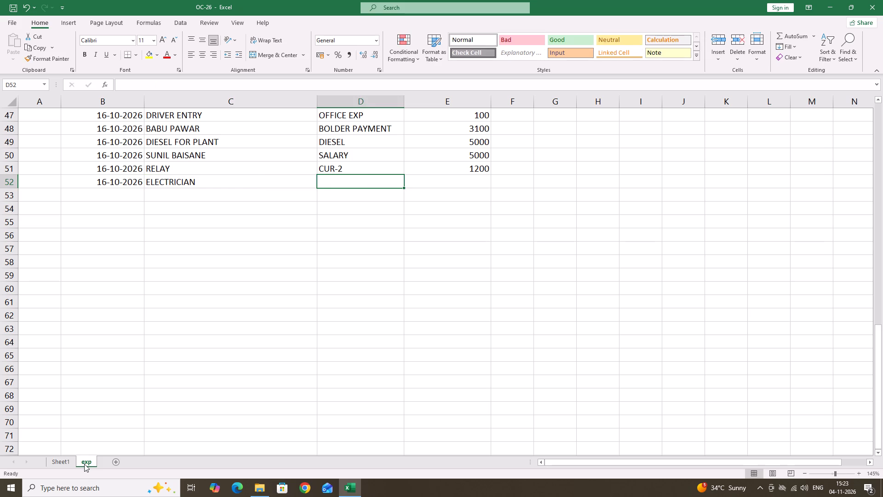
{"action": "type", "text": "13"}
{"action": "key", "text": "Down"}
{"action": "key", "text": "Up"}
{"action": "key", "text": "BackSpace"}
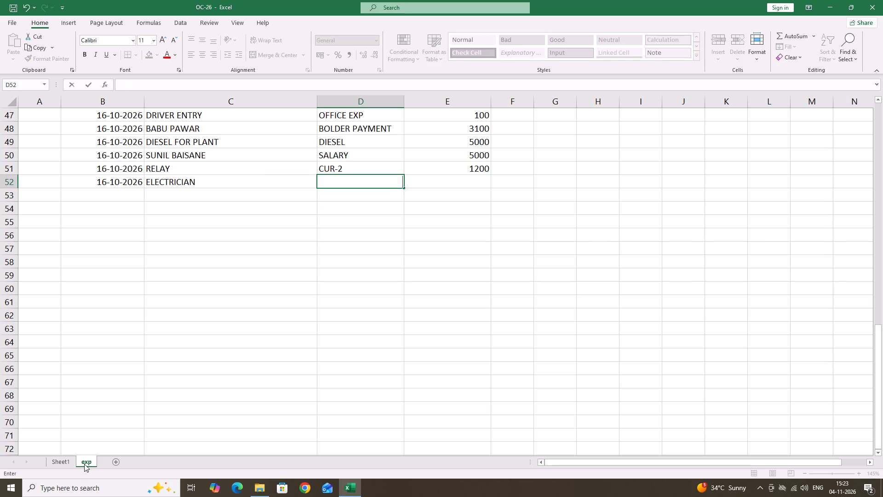
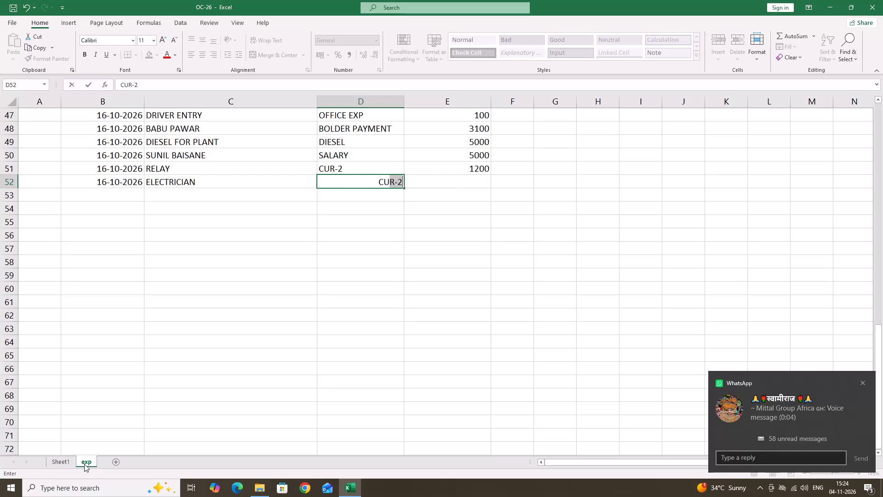
Complete the ELECTRICIAN expense in row 52 with category PLANT EXP and amount 1300.
{"action": "key", "text": "Tab"}
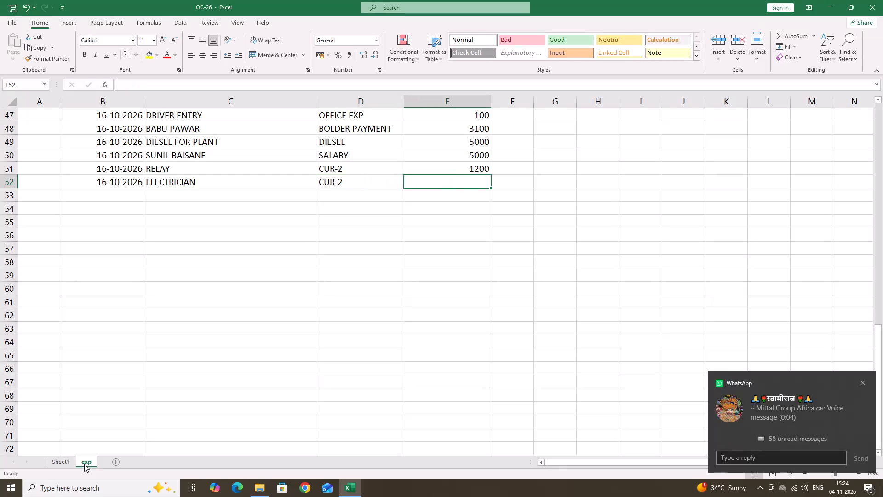
{"action": "key", "text": "shift+Tab"}
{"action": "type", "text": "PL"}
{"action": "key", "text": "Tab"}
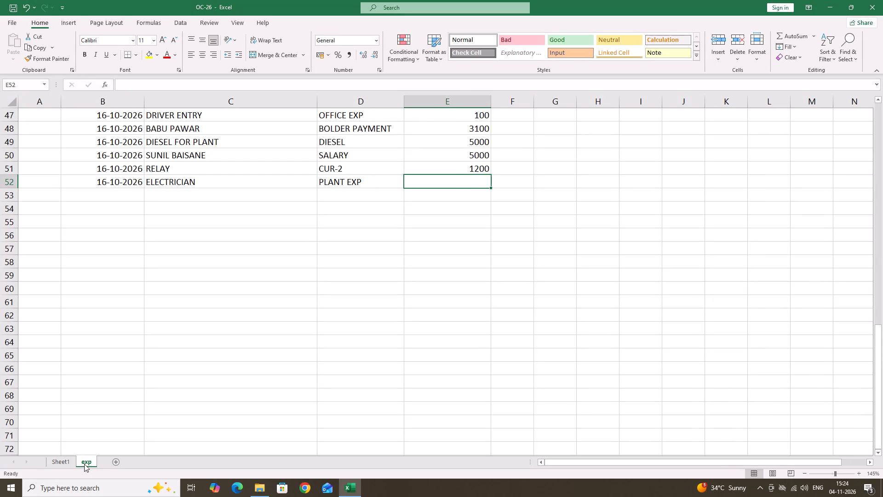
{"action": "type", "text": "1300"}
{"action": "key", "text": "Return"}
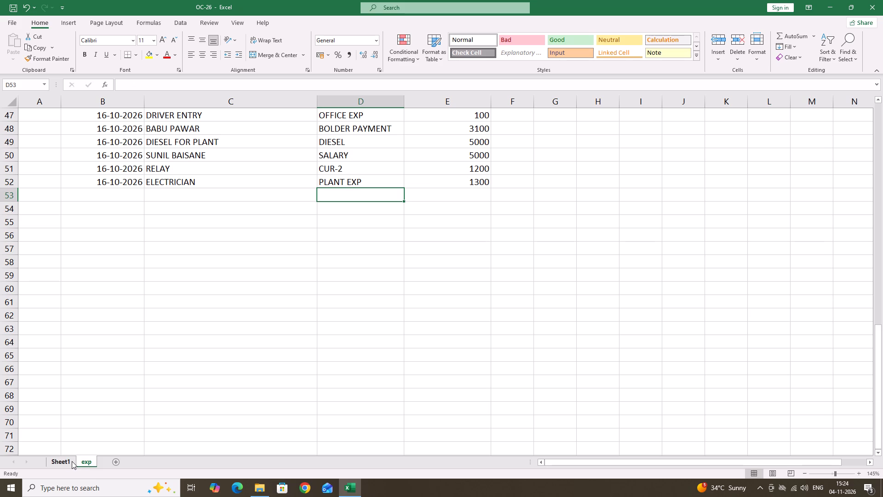
Save the OC-26 workbook.
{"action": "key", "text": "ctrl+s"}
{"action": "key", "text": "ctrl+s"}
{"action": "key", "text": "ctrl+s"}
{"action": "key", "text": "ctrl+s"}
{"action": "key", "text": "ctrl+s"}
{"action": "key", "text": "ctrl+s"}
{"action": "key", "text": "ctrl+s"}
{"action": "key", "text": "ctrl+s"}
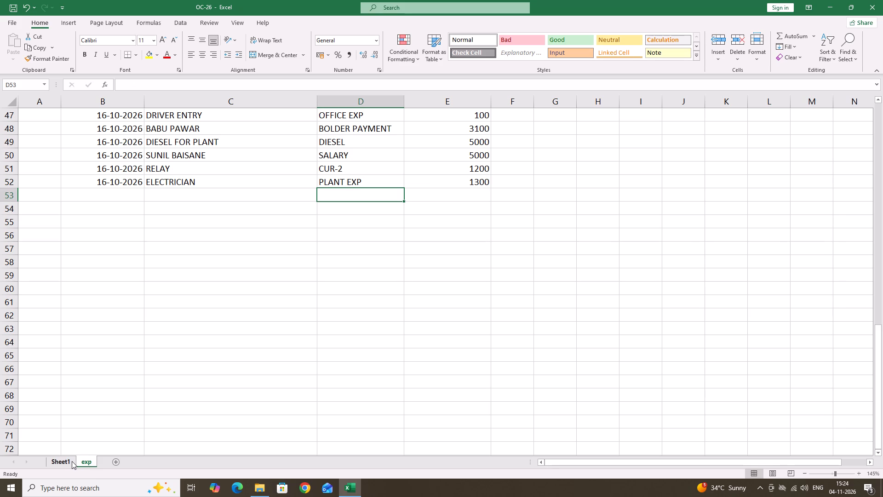
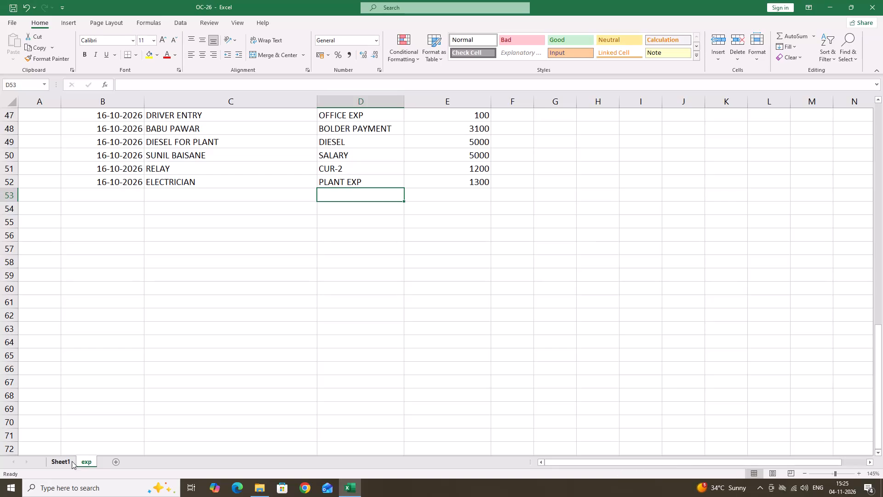
Save the OC-26 workbook again with the recorded expenses.
{"action": "key", "text": "ctrl+s"}
{"action": "key", "text": "ctrl+s"}
{"action": "key", "text": "ctrl+s"}
{"action": "key", "text": "ctrl+s"}
{"action": "key", "text": "ctrl+s"}
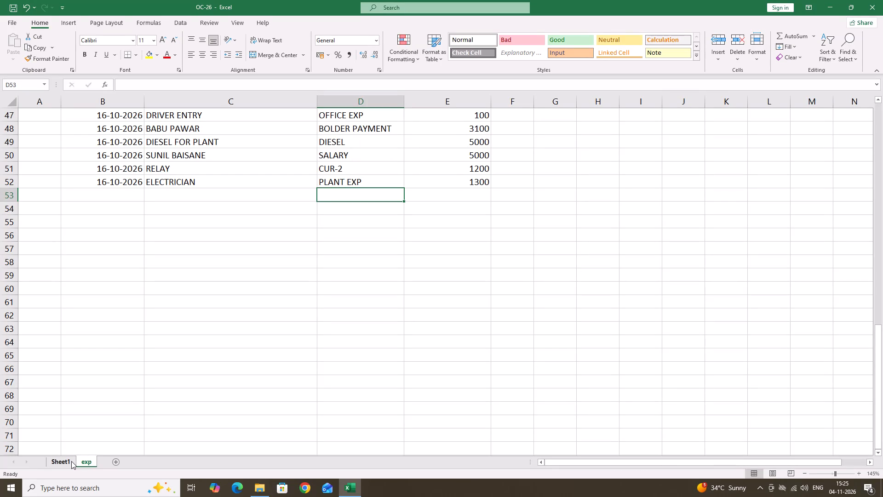